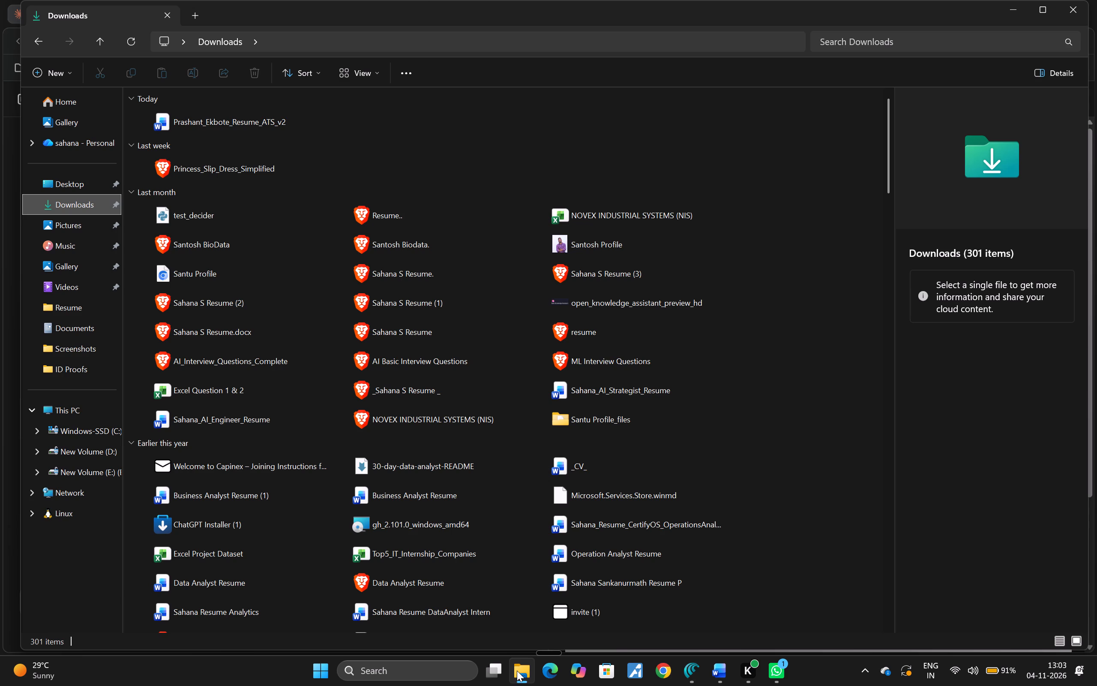
double_click(244, 123)
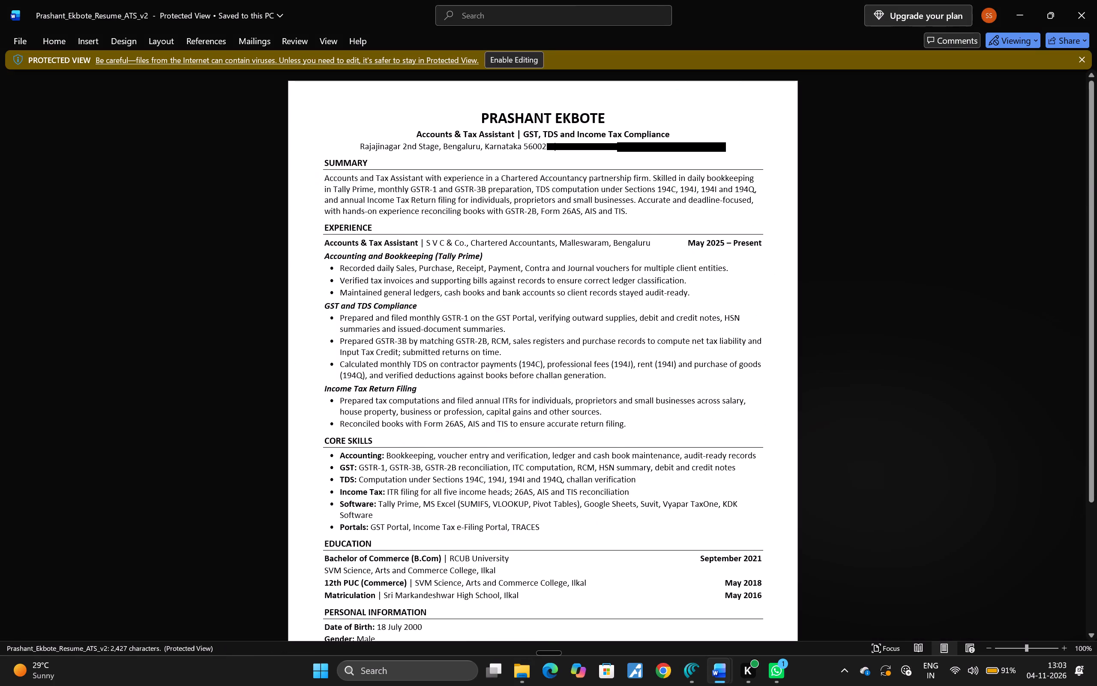
Review the downloaded resume from the name heading to the Reference section and enable editing for it.
scroll(571, 401, "down", 4)
scroll(571, 401, "up", 1)
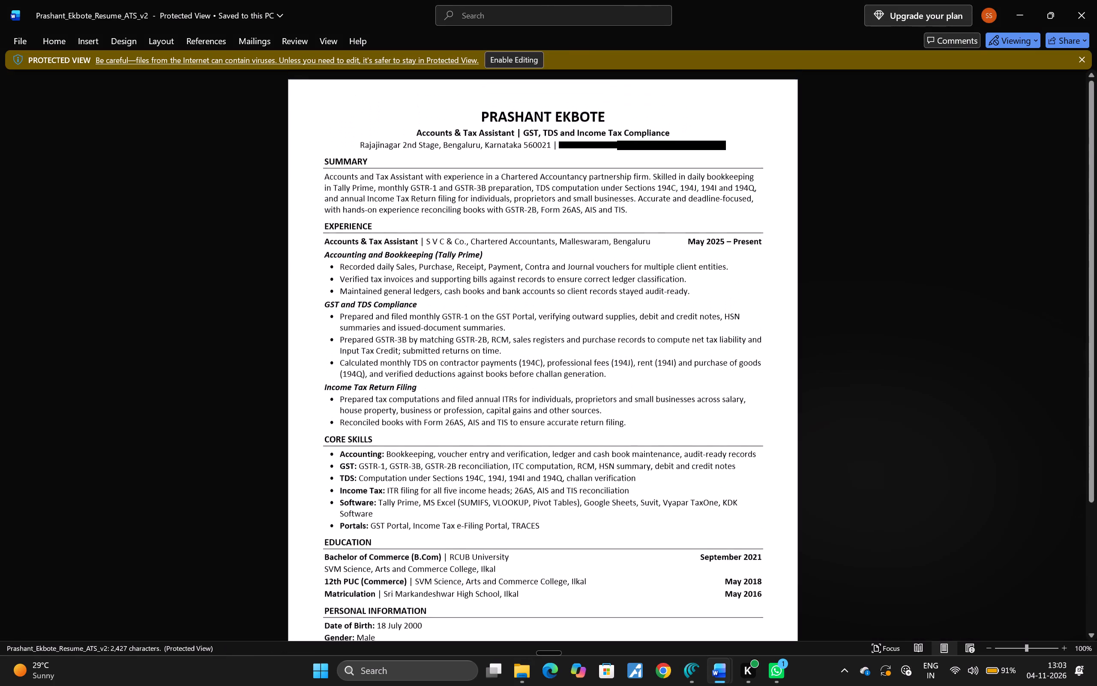
scroll(571, 401, "down", 1)
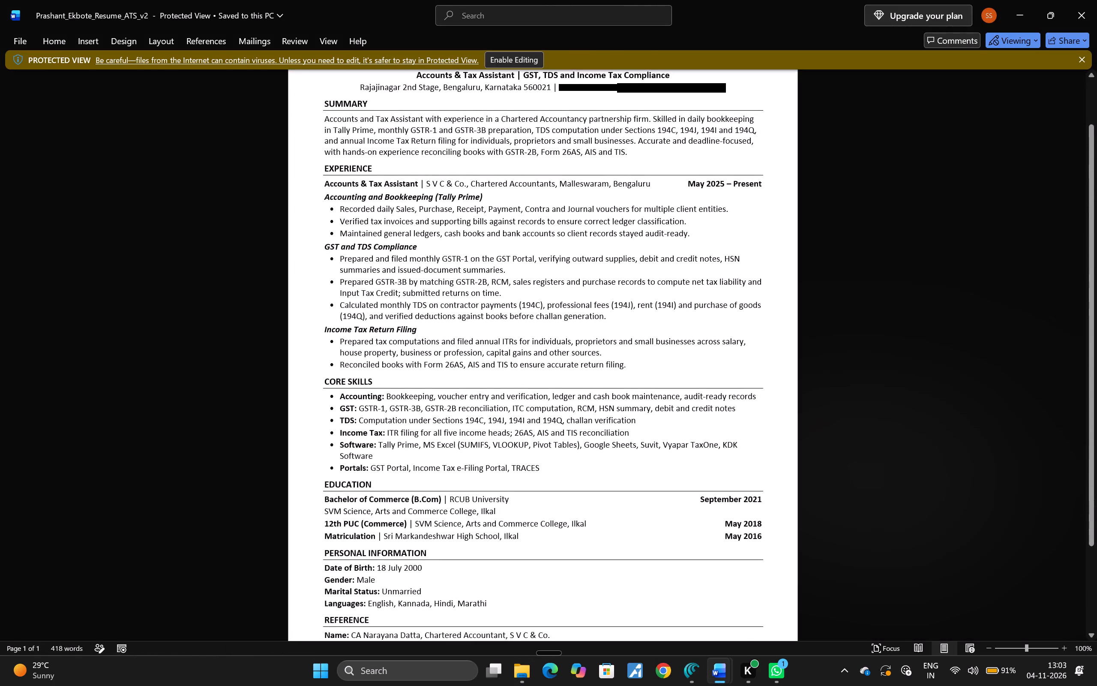
scroll(571, 401, "down", 1)
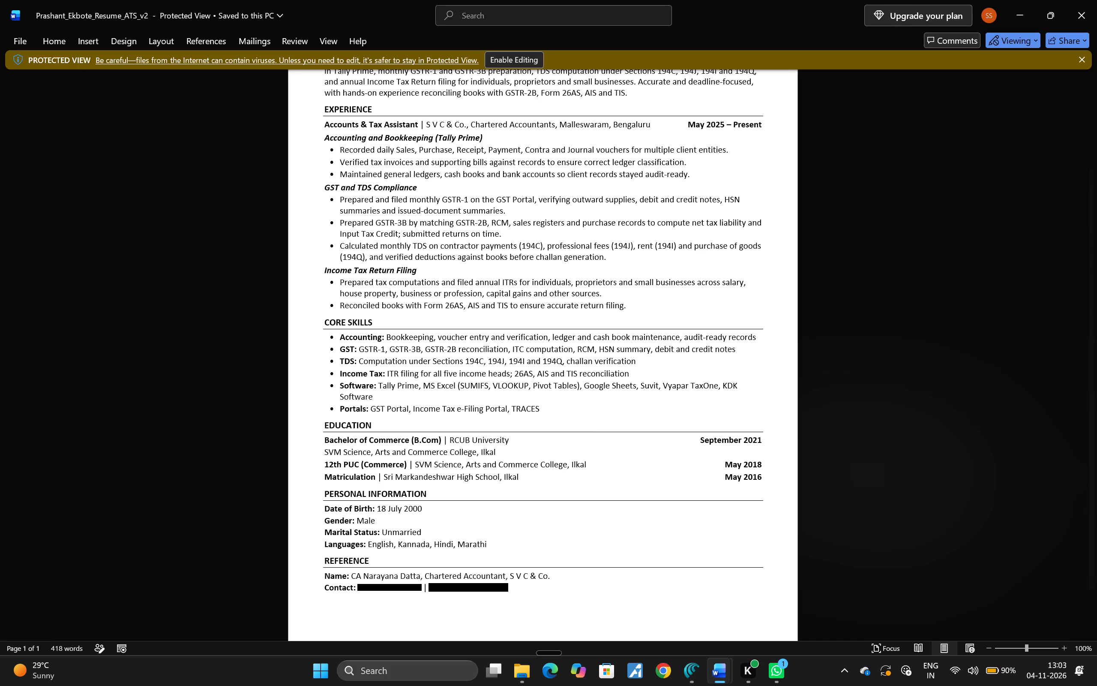
scroll(571, 401, "up", 3)
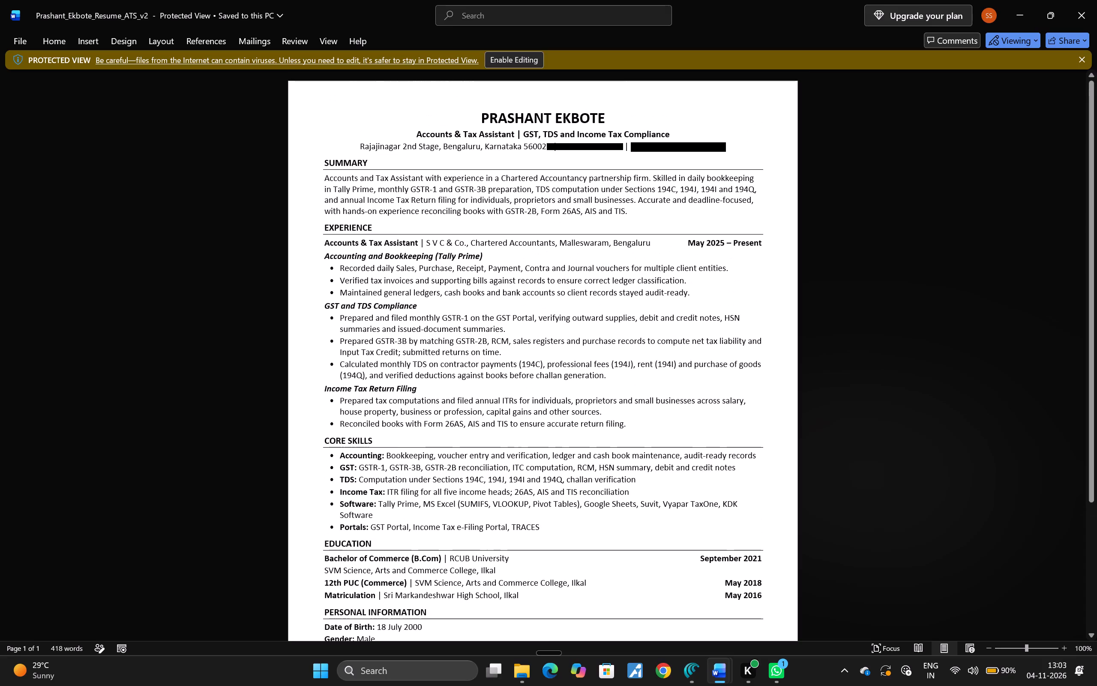
left_click(528, 68)
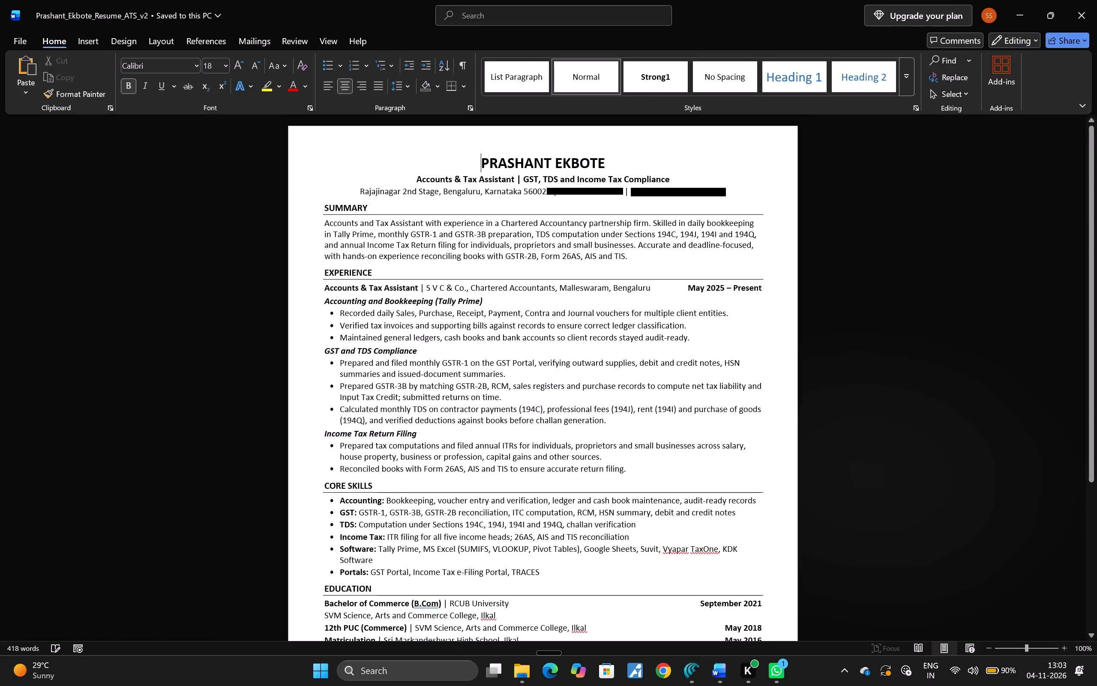
Place the new ATS resume side by side with the original CV document to compare the two layouts.
key("super+Left")
left_click(710, 135)
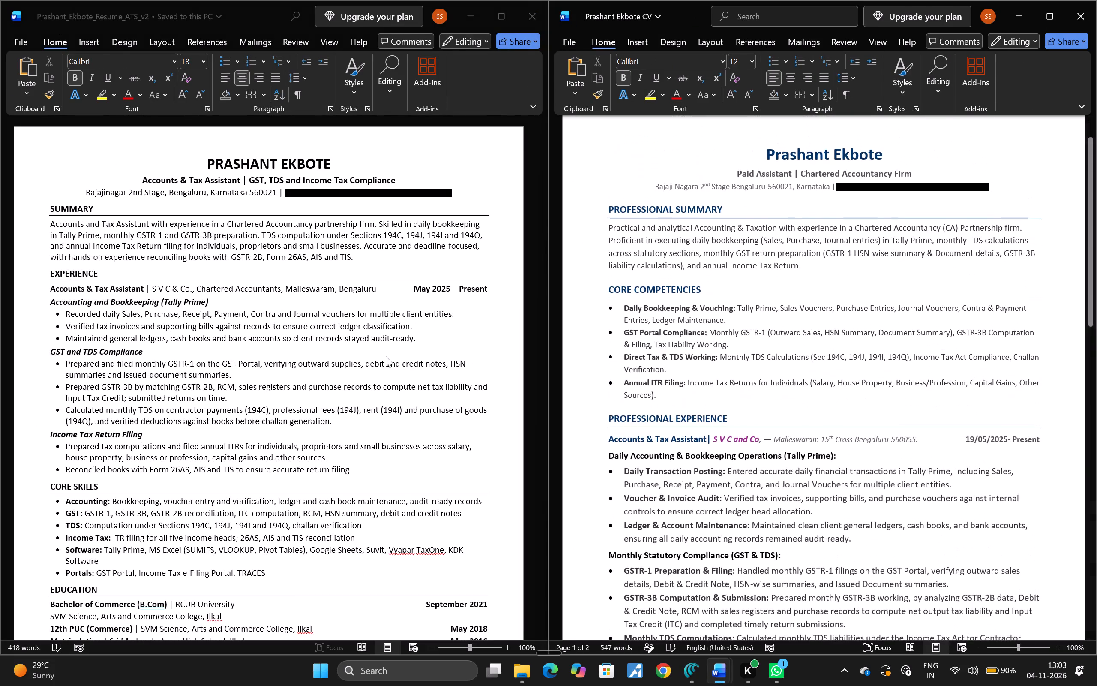
scroll(384, 356, "up", 1)
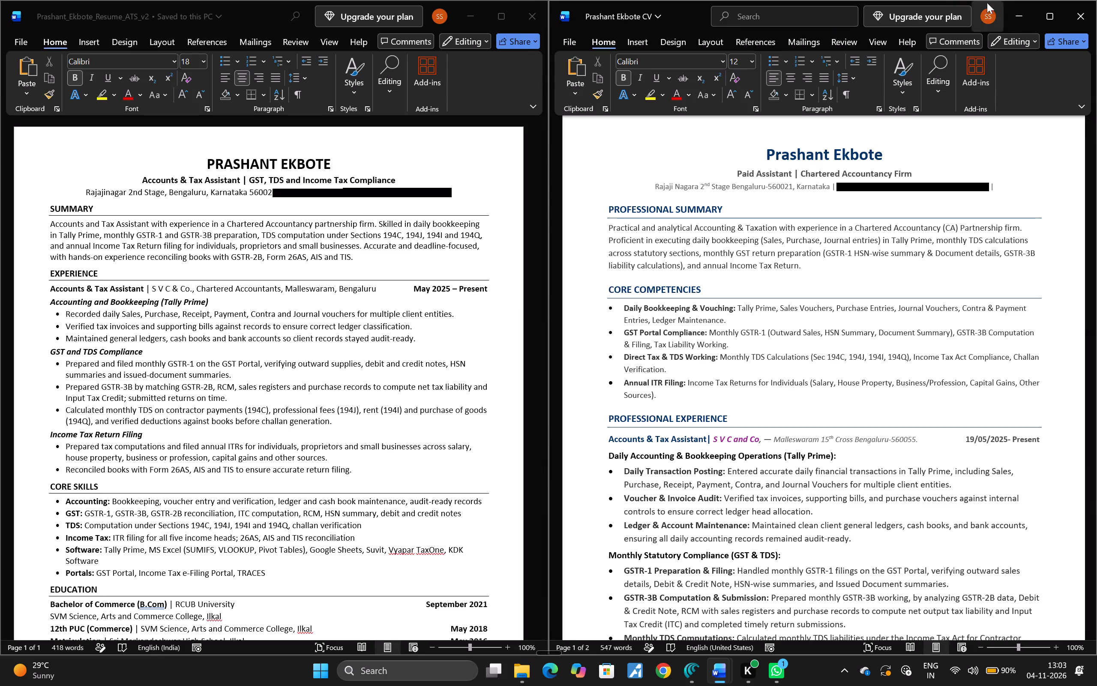
Minimize both Word documents and the Downloads folder to return to the Claude resume chat in the browser.
left_click(1009, 3)
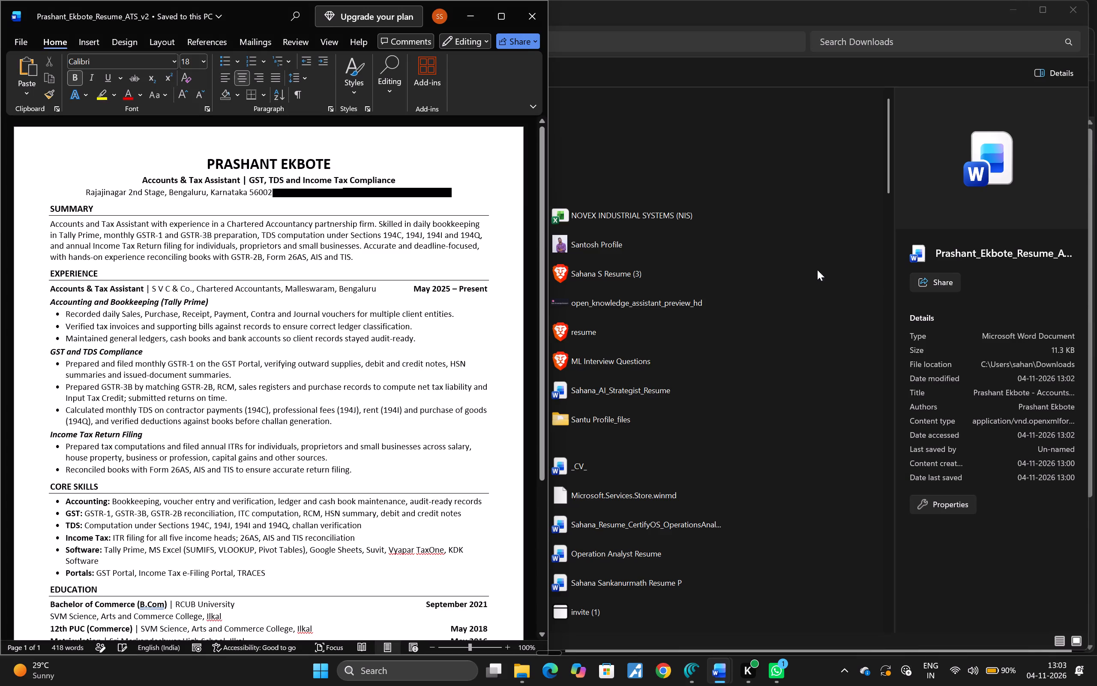
left_click(478, 24)
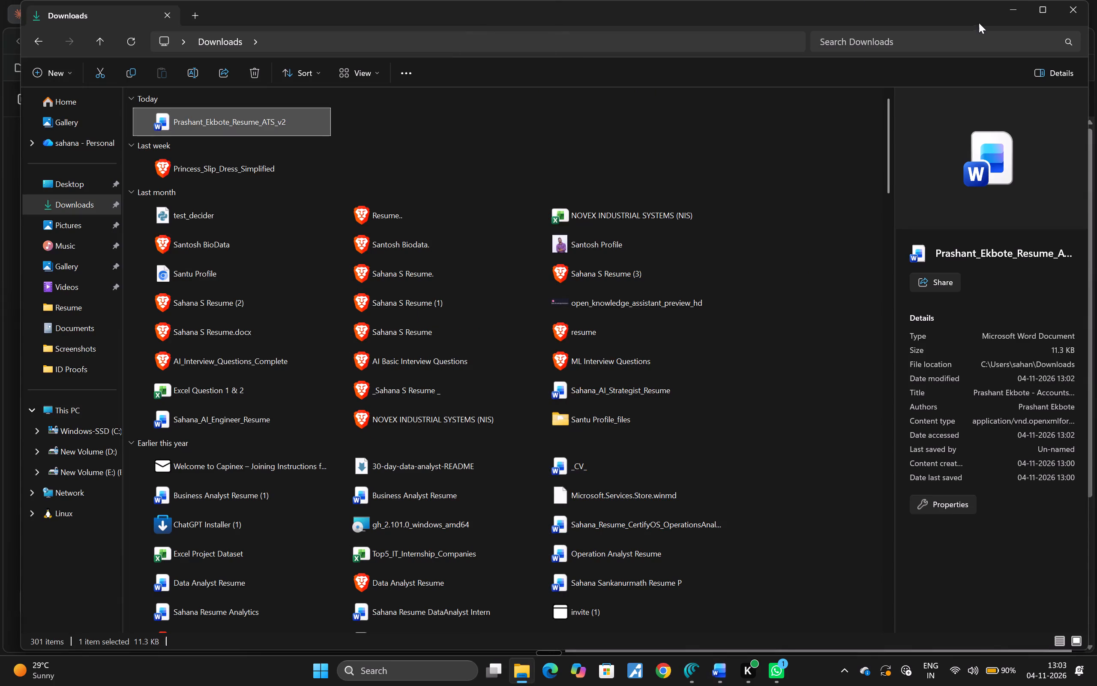
left_click(1019, 9)
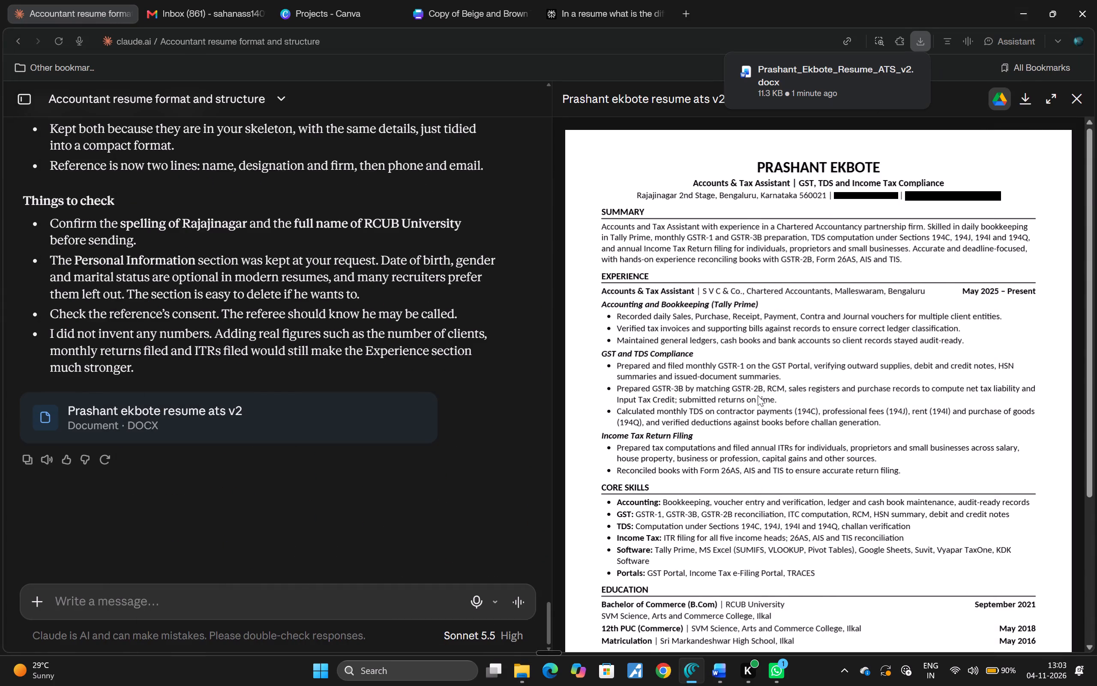
Capture a screenshot of the resume preview, covering everything from the name heading to the reference contact line.
scroll(753, 377, "down", 6)
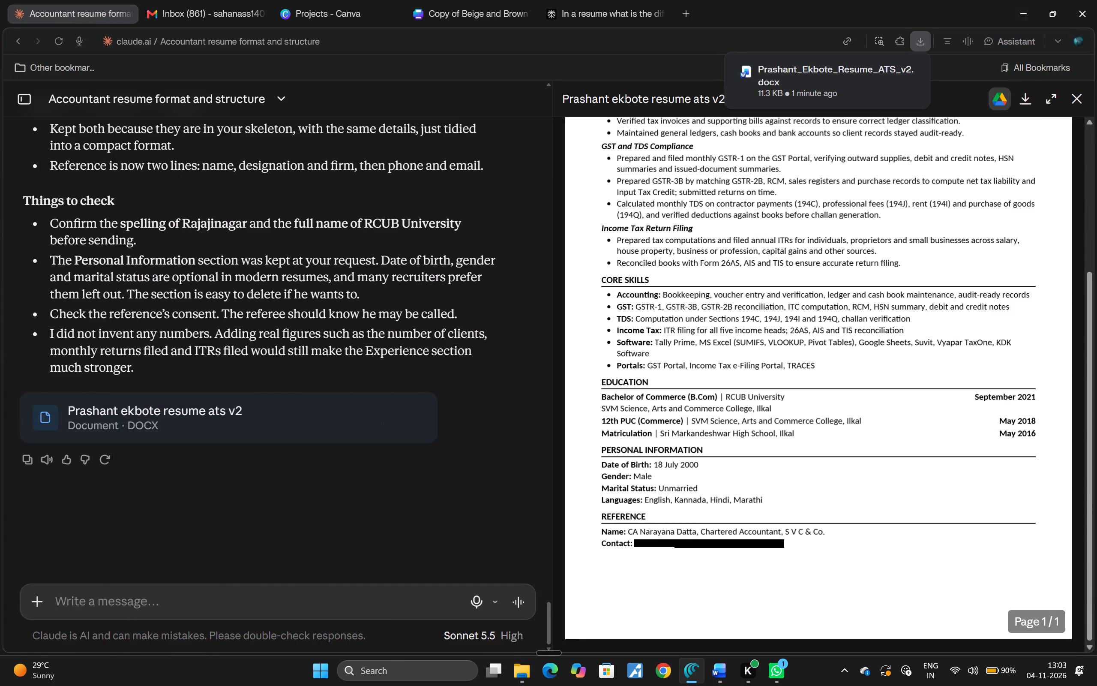
left_click(285, 600)
scroll(864, 308, "up", 1)
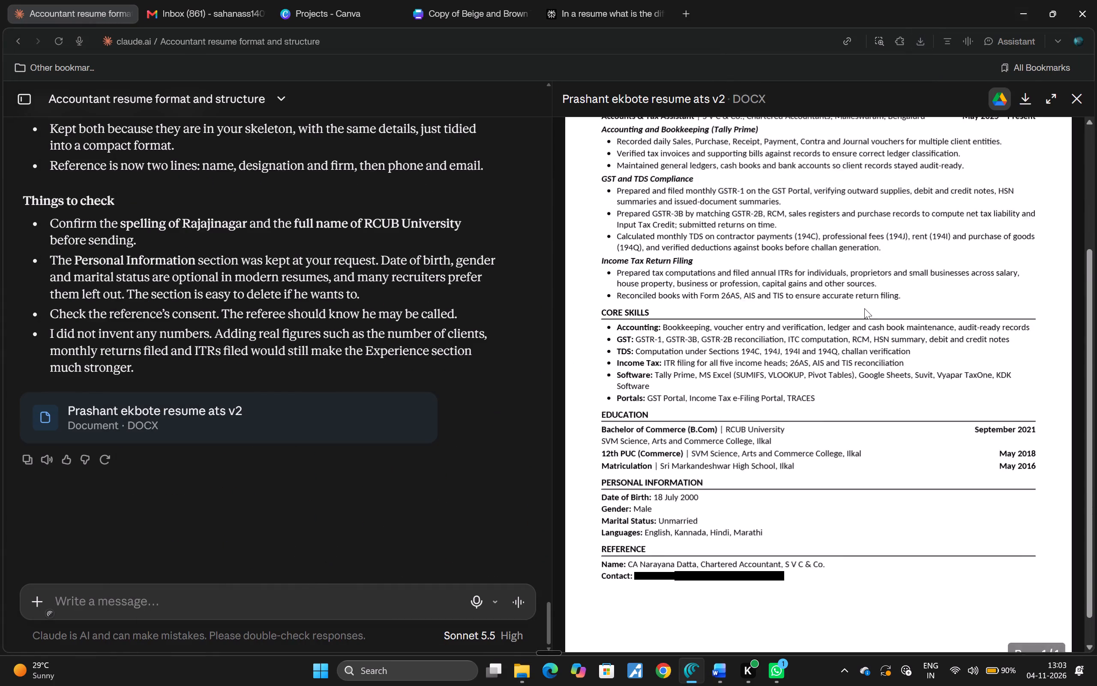
scroll(864, 308, "up", 1)
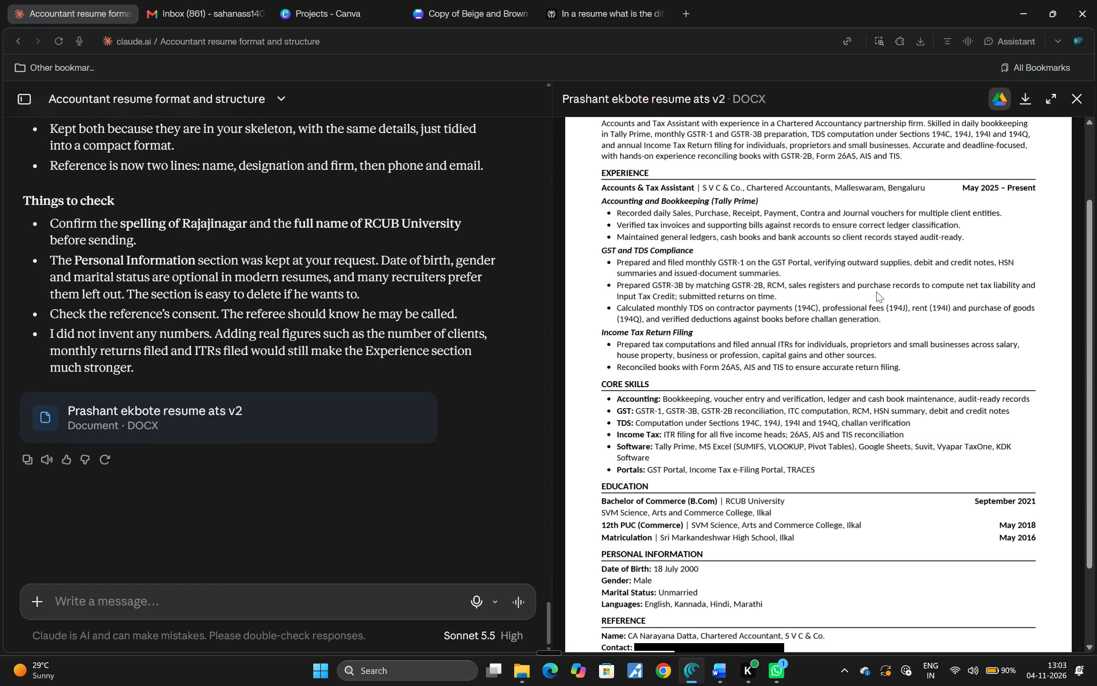
key("ctrl+minus")
key("ctrl+minus")
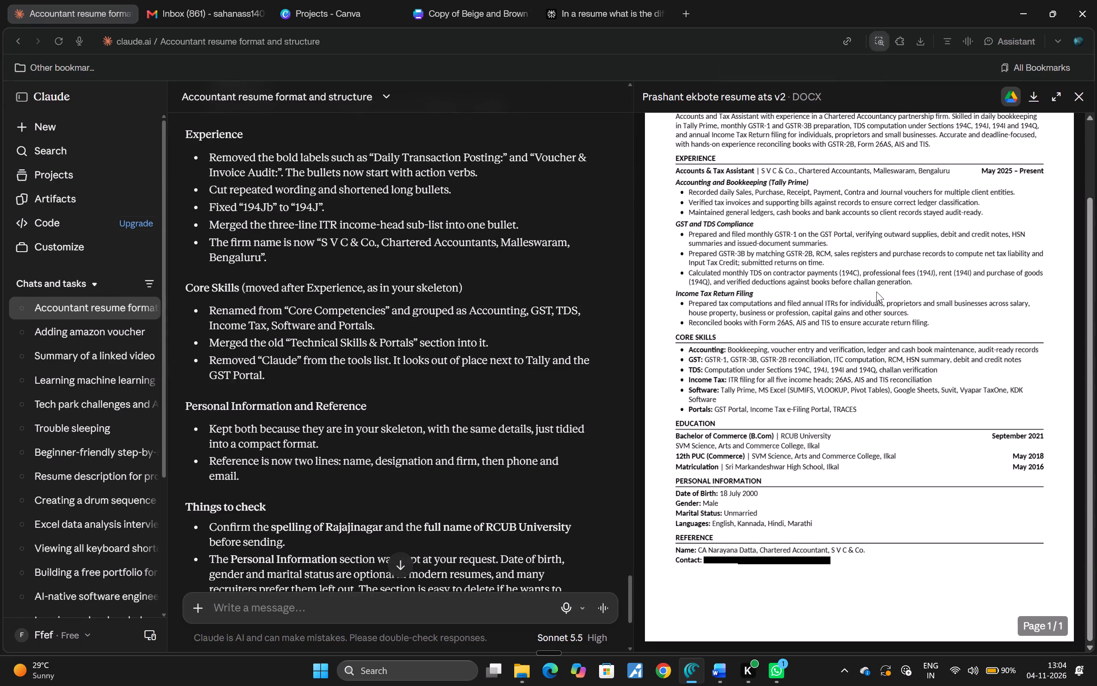
scroll(876, 292, "up", 1)
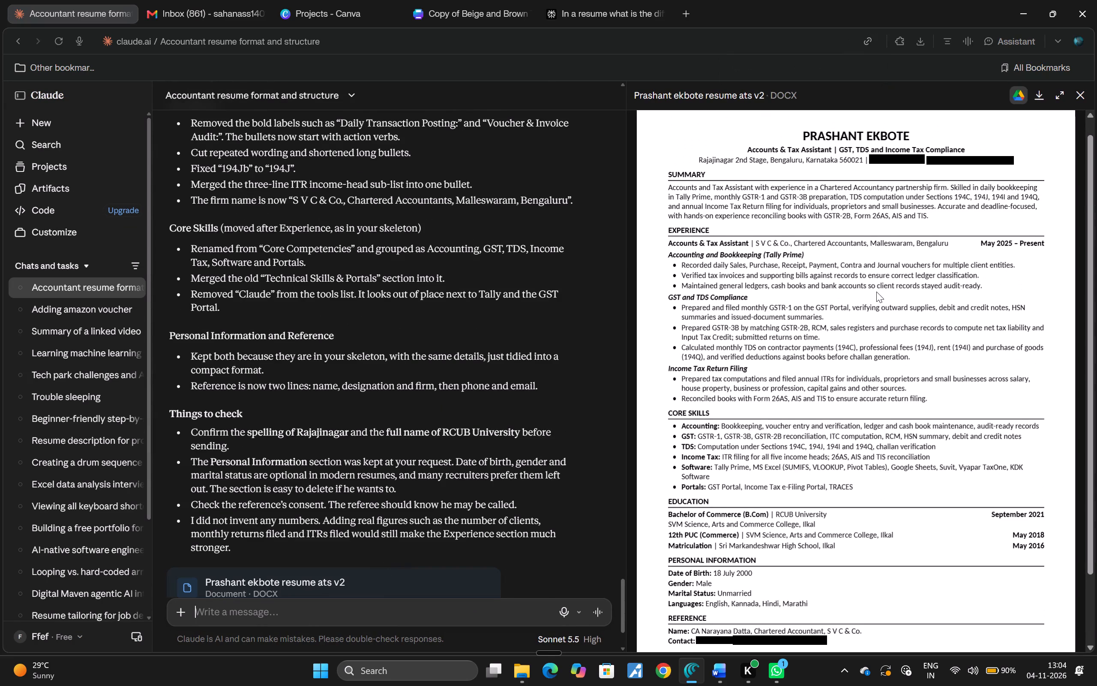
scroll(876, 292, "up", 1)
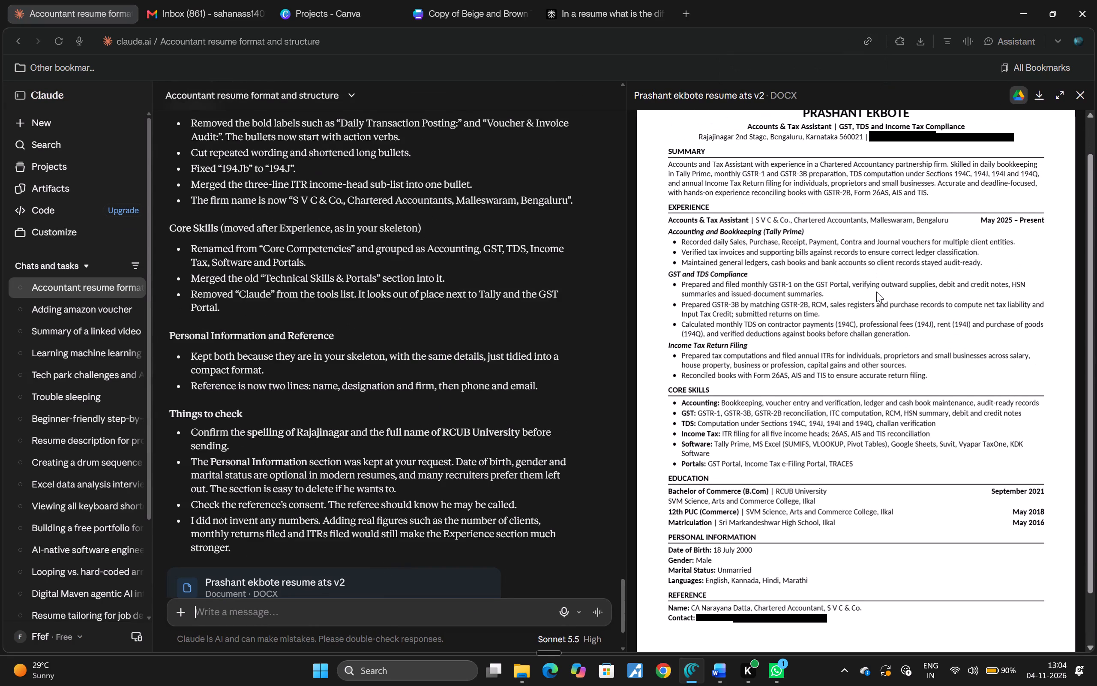
scroll(876, 292, "up", 1)
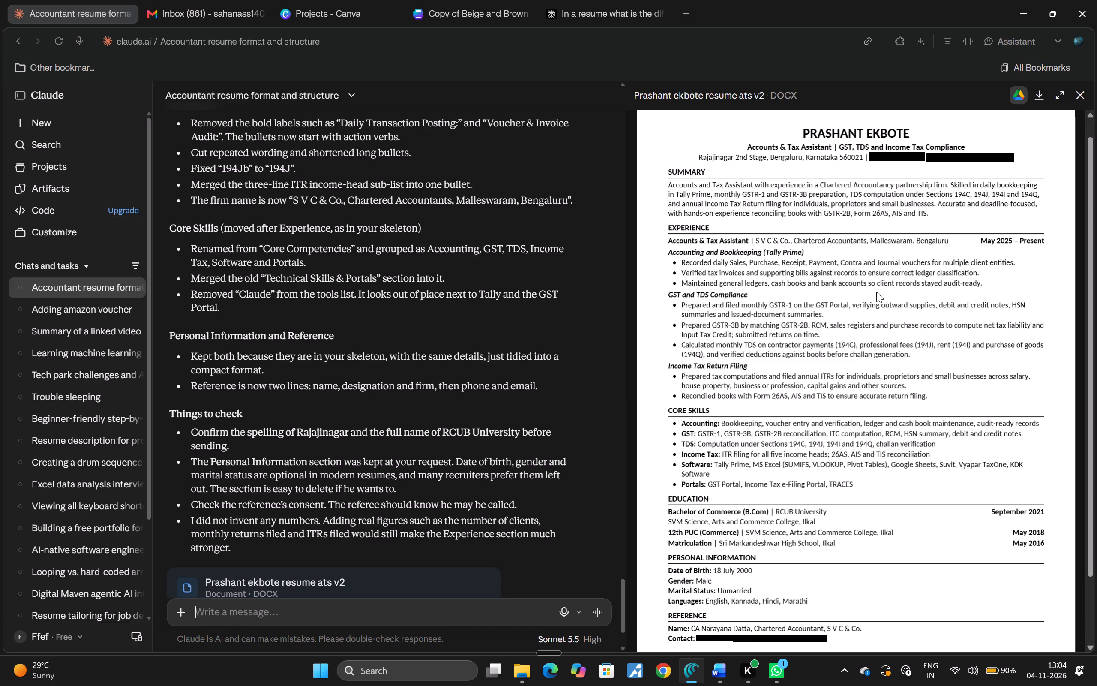
key("Print")
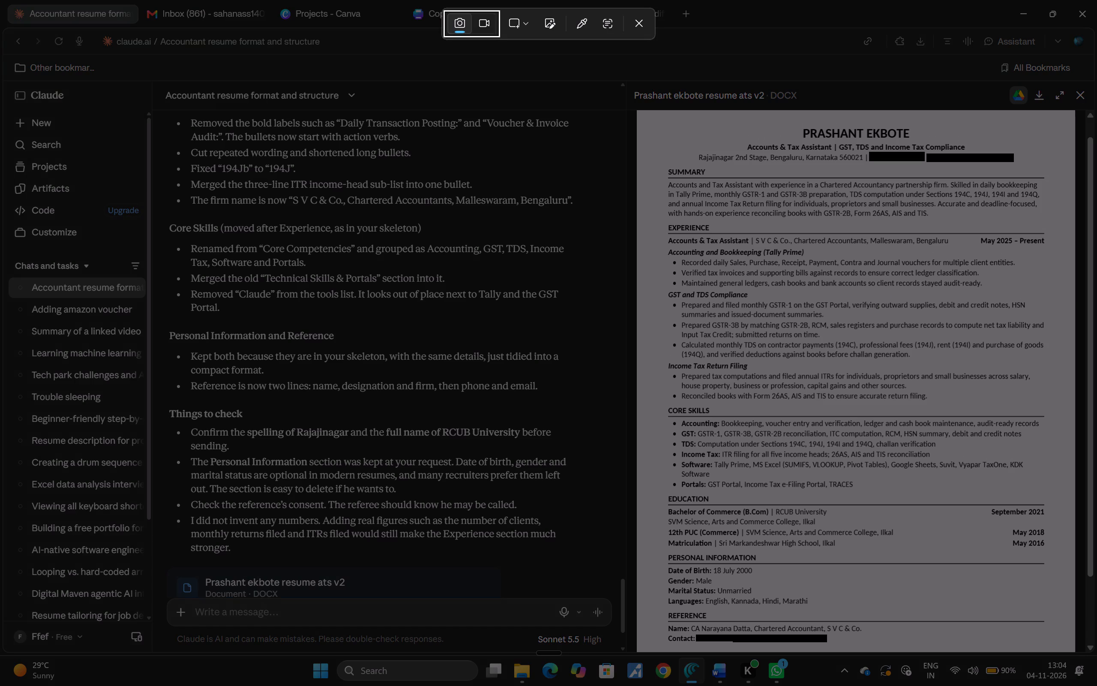
left_click_drag(652, 116, 1008, 570)
scroll(908, 481, "right", 1)
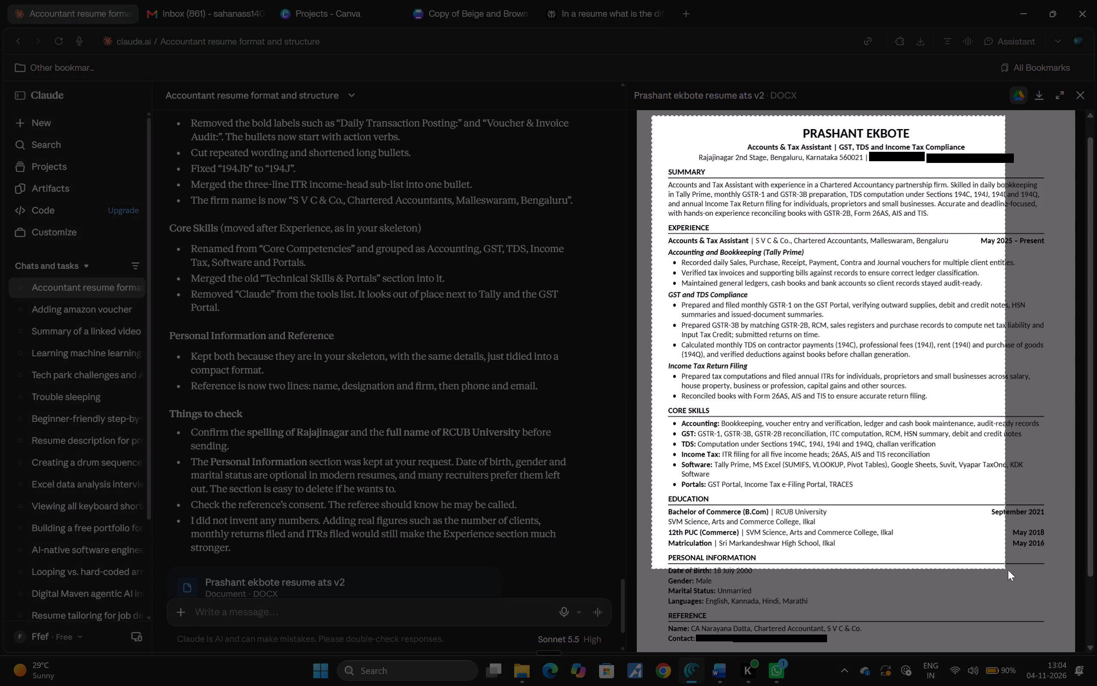
scroll(1008, 570, "right", 1)
left_click_drag(1008, 570, 1065, 647)
scroll(1096, 644, "up", 1)
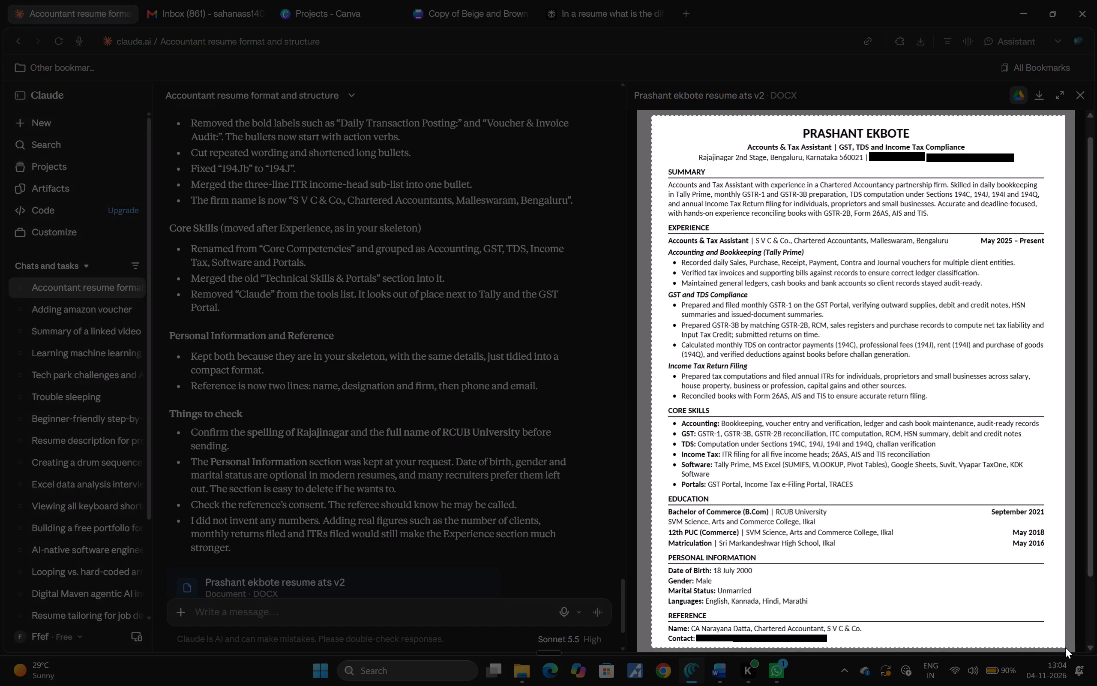
left_click_drag(1065, 647, 1067, 650)
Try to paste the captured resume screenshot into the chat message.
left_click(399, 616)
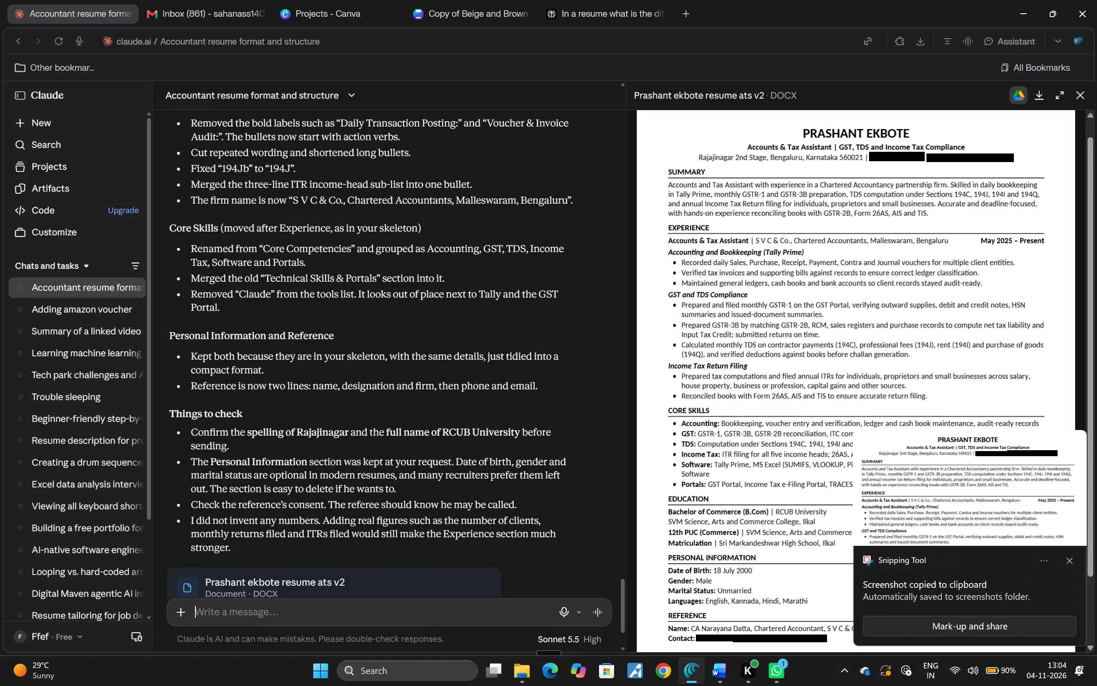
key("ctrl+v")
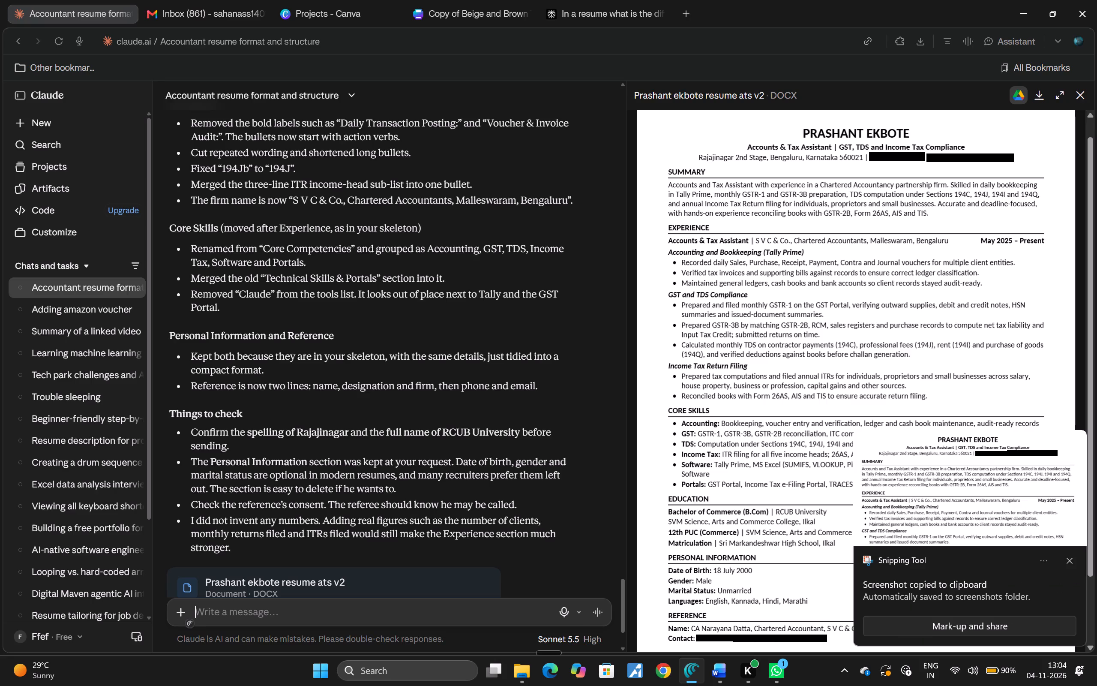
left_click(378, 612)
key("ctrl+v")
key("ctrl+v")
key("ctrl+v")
left_click(178, 613)
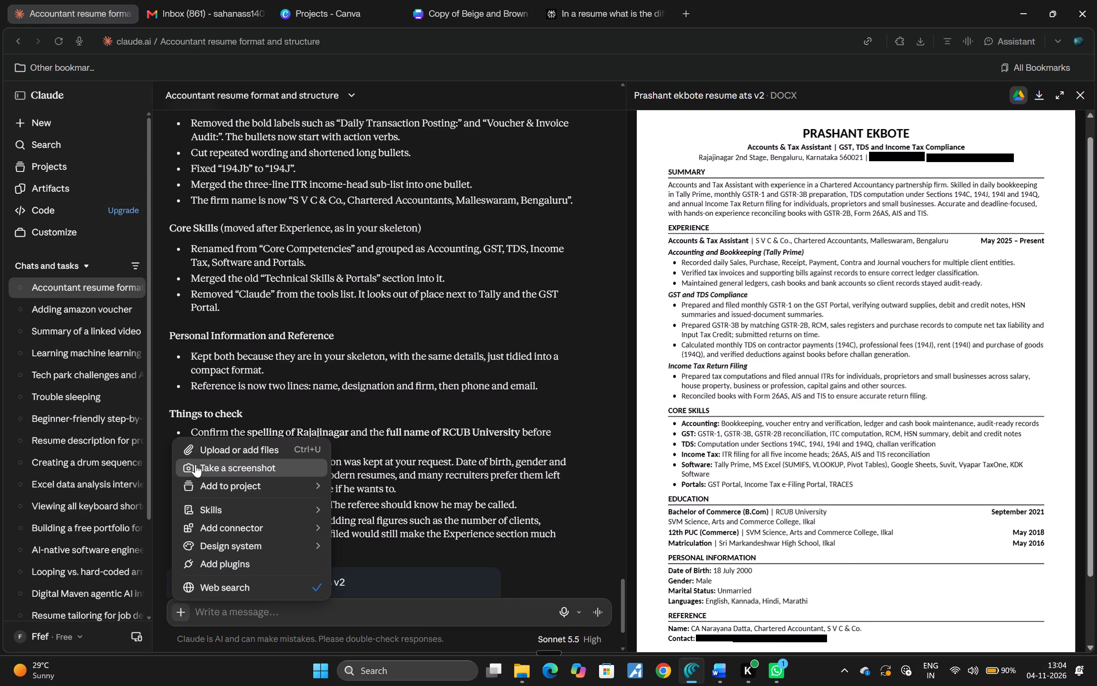
left_click(200, 452)
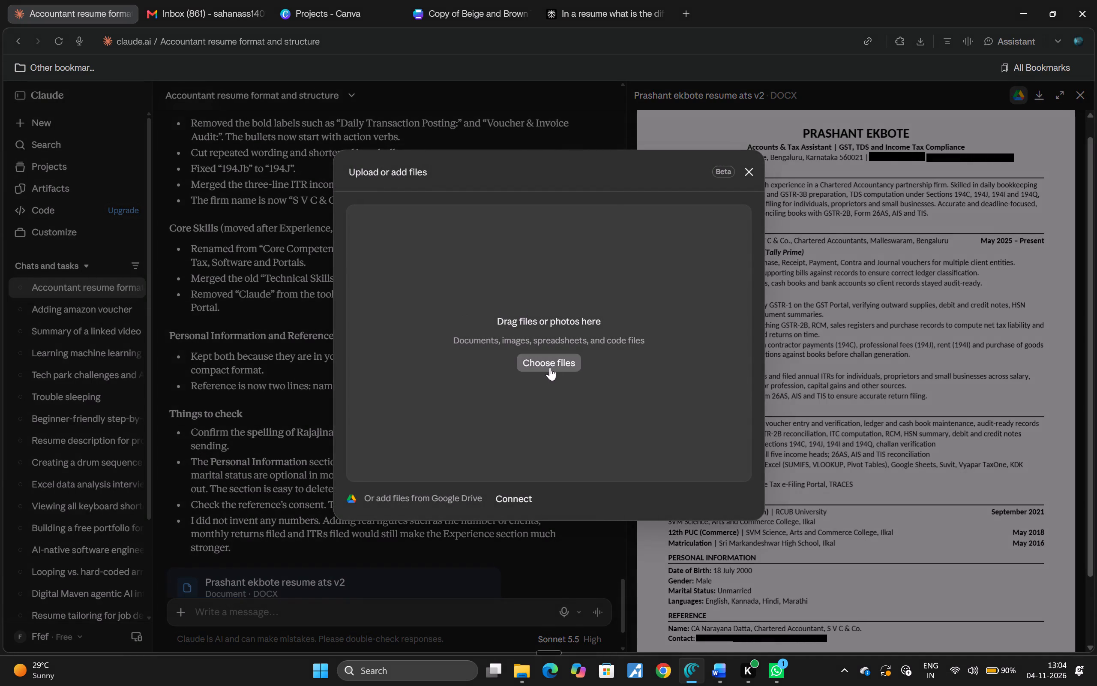
left_click(549, 367)
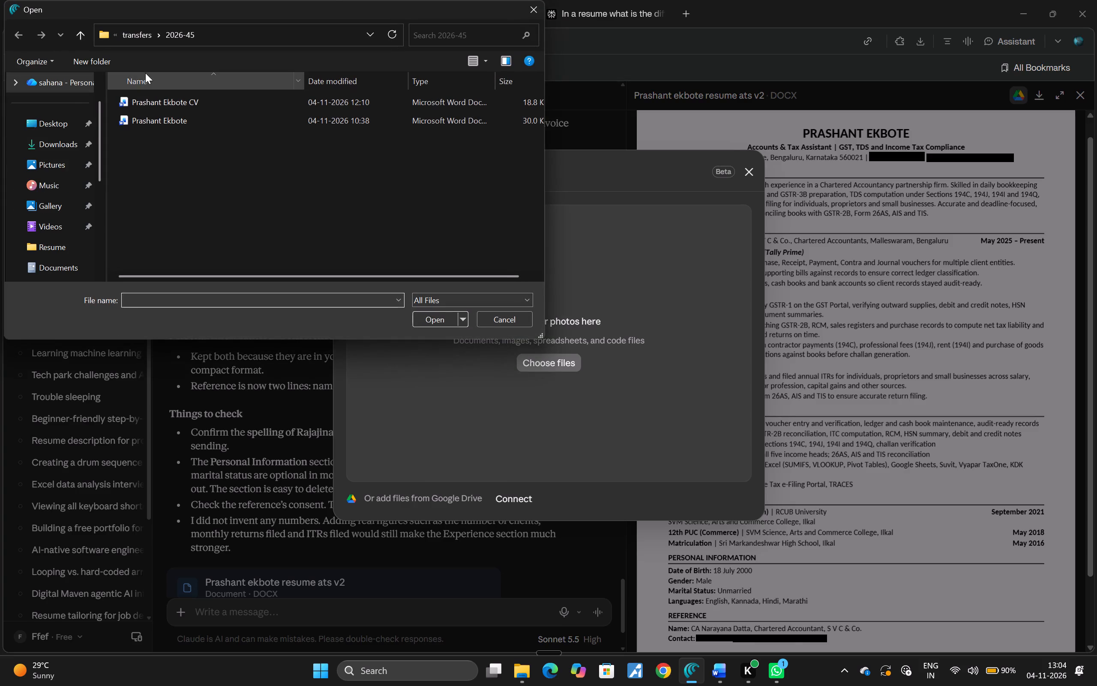
left_click(44, 130)
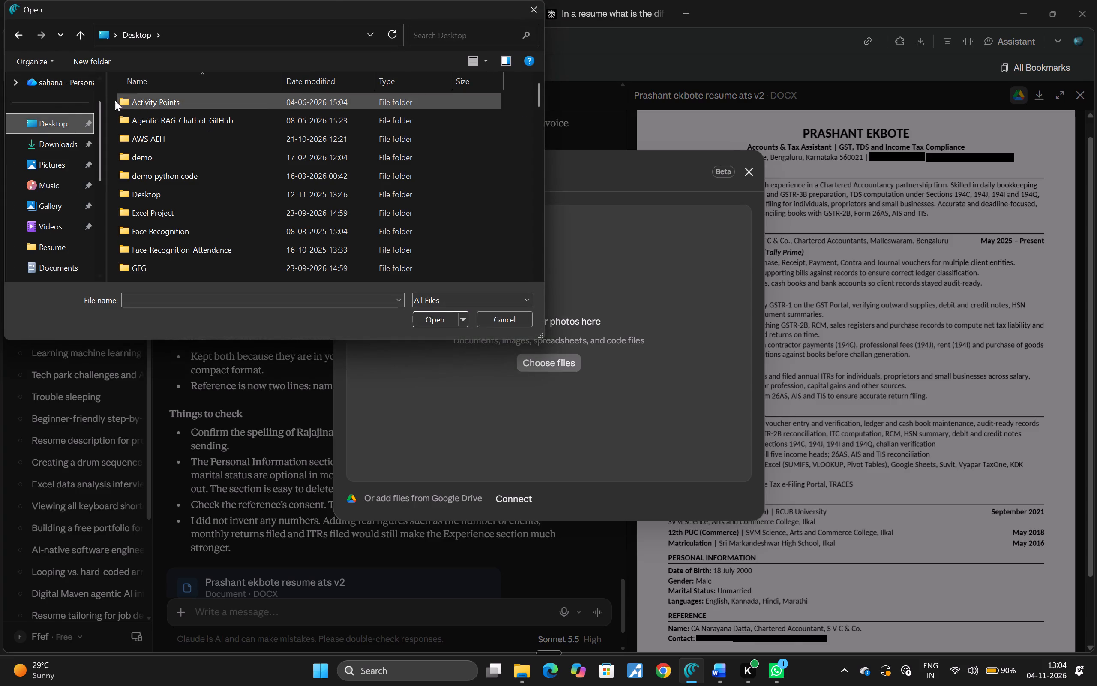
scroll(64, 101, "up", 4)
left_click(44, 103)
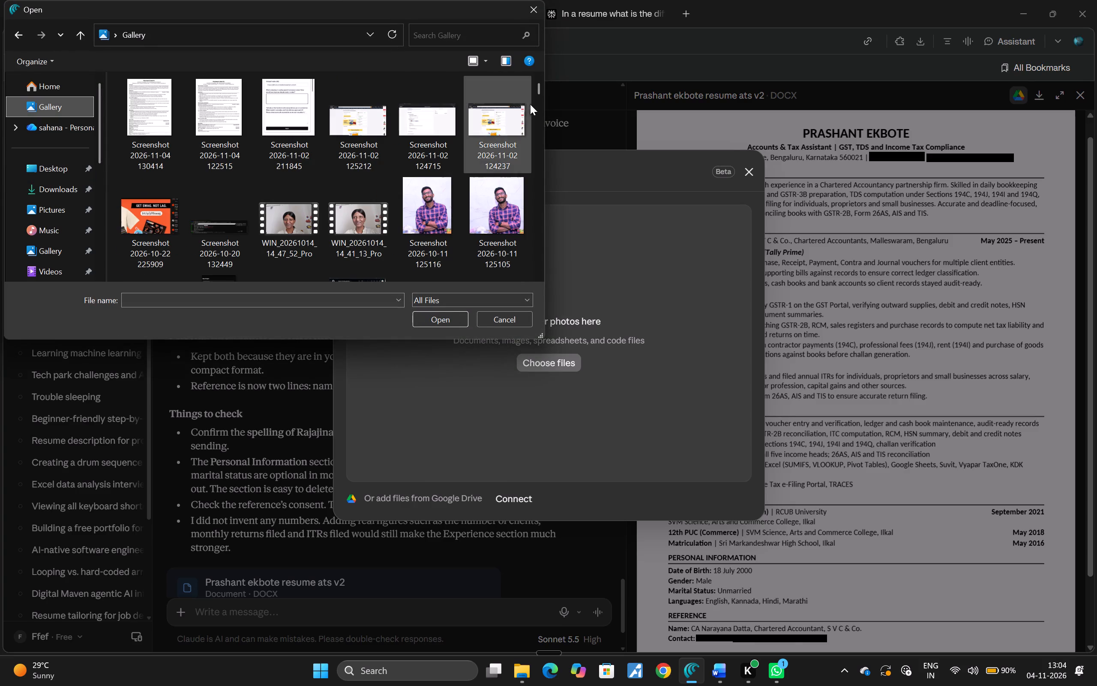
left_click(153, 114)
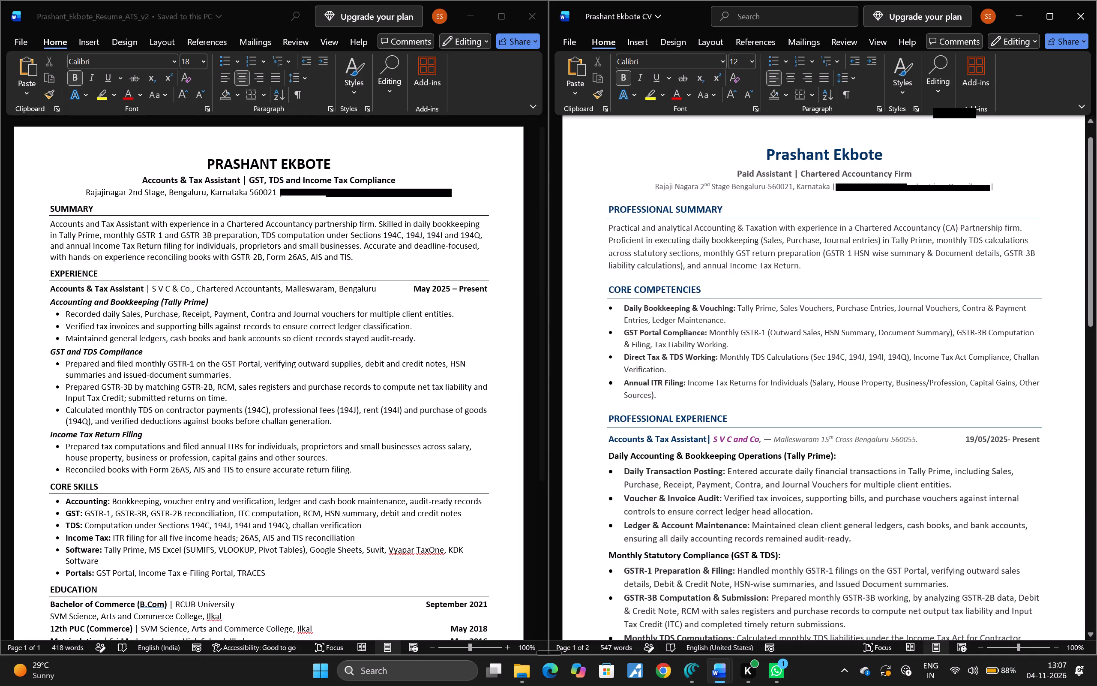
scroll(801, 320, "down", 2)
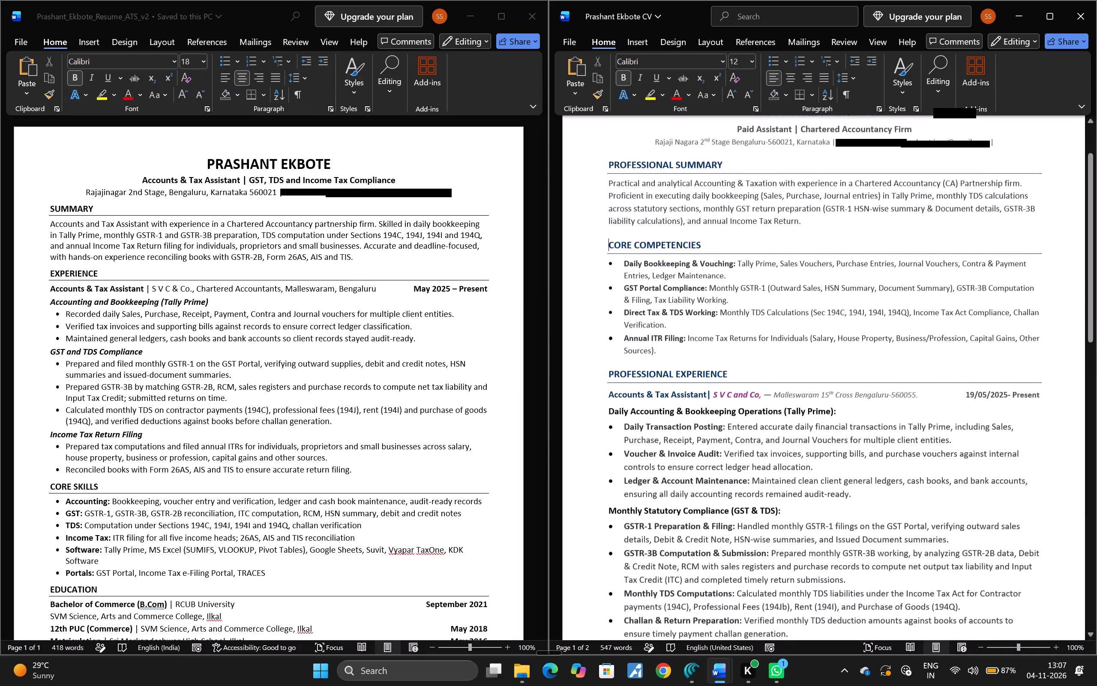
scroll(801, 320, "down", 1)
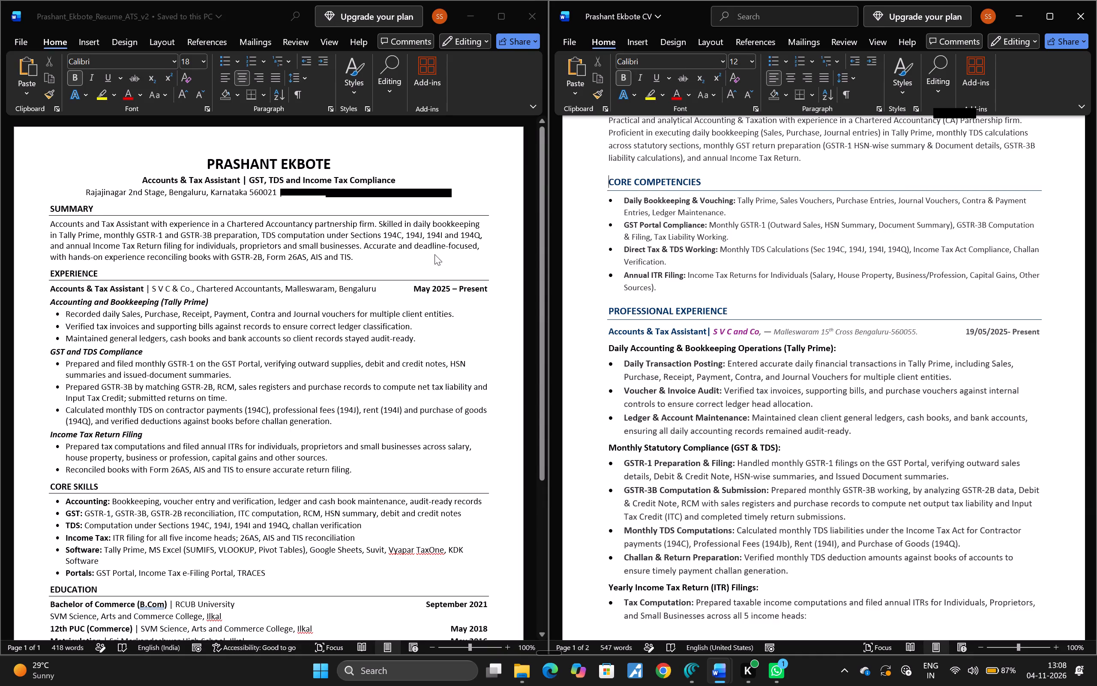
scroll(765, 233, "up", 1)
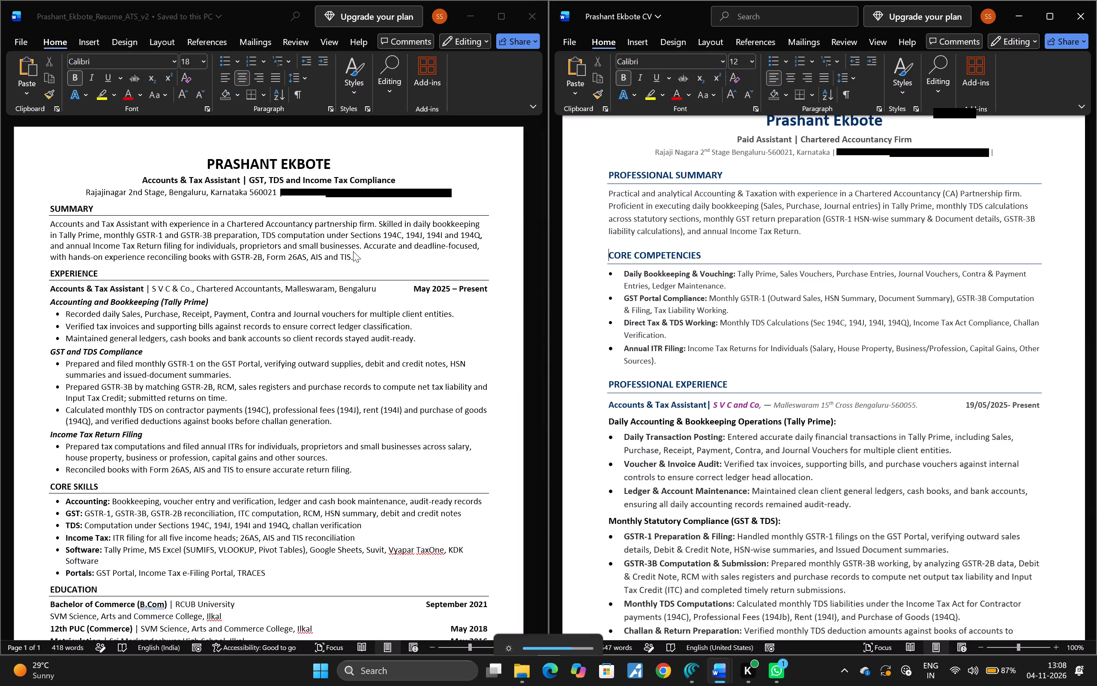
scroll(295, 271, "down", 1)
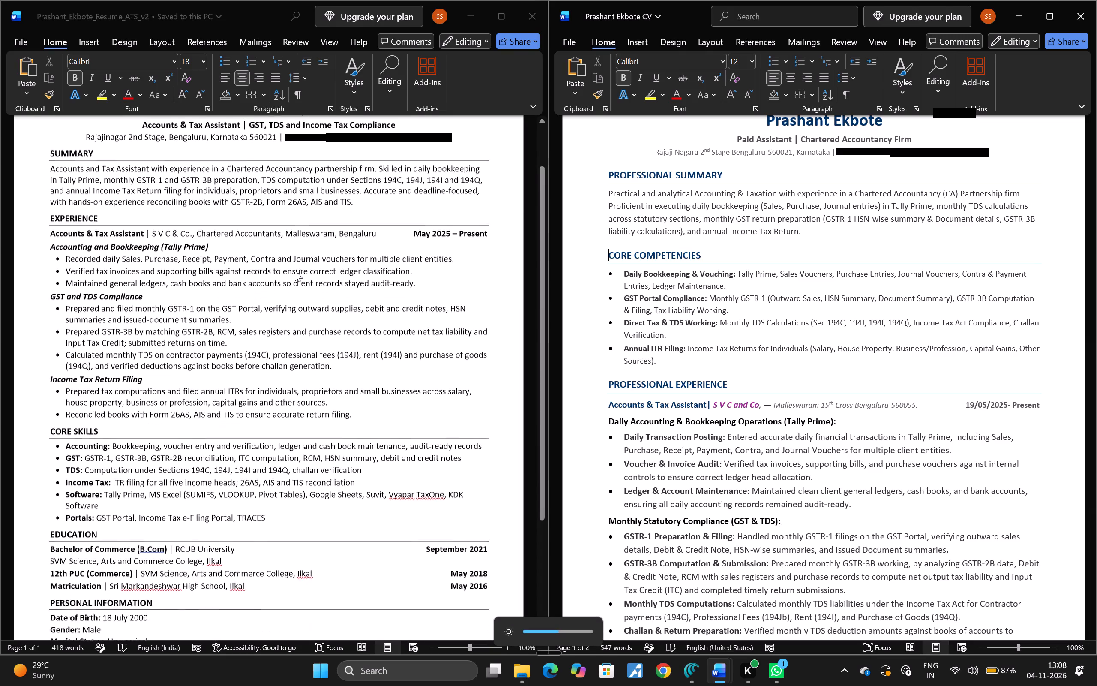
scroll(295, 271, "down", 1)
scroll(310, 294, "up", 1)
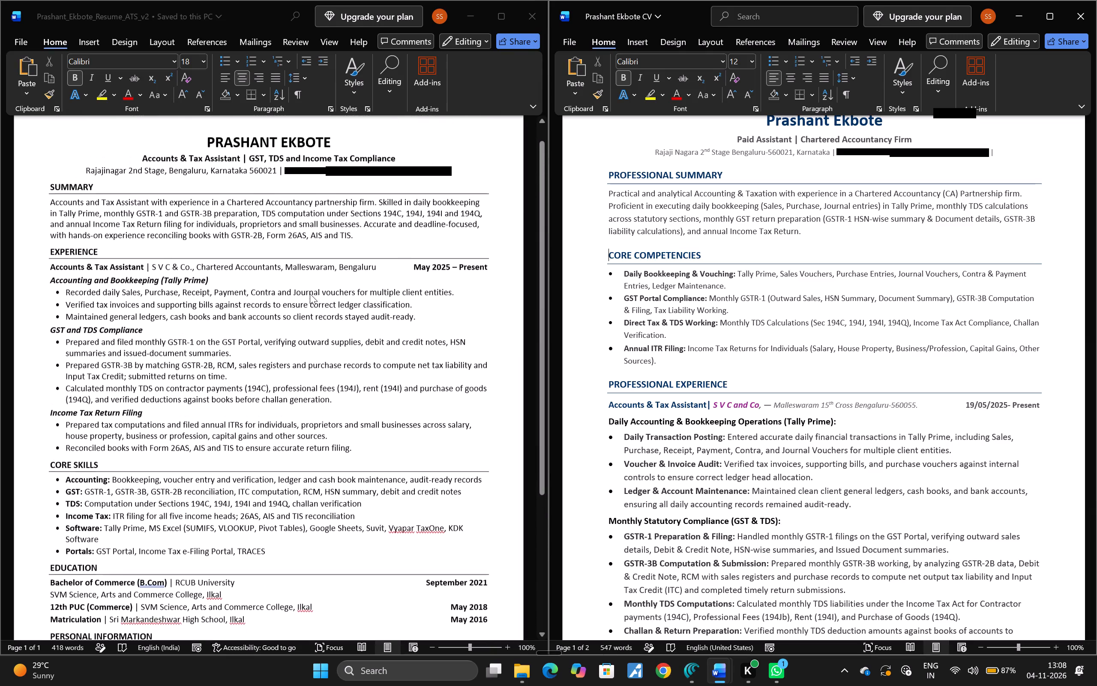
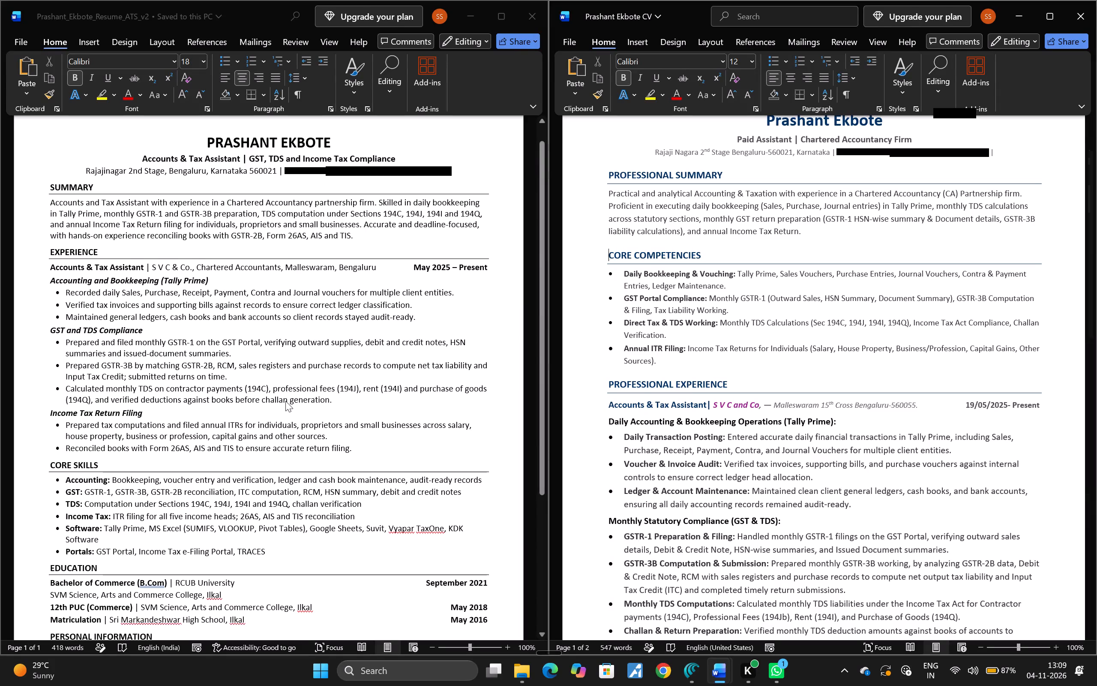
Look over the ATS v2 resume again beside the original CV, from the summary to the personal information section.
scroll(285, 401, "down", 1)
scroll(285, 401, "up", 1)
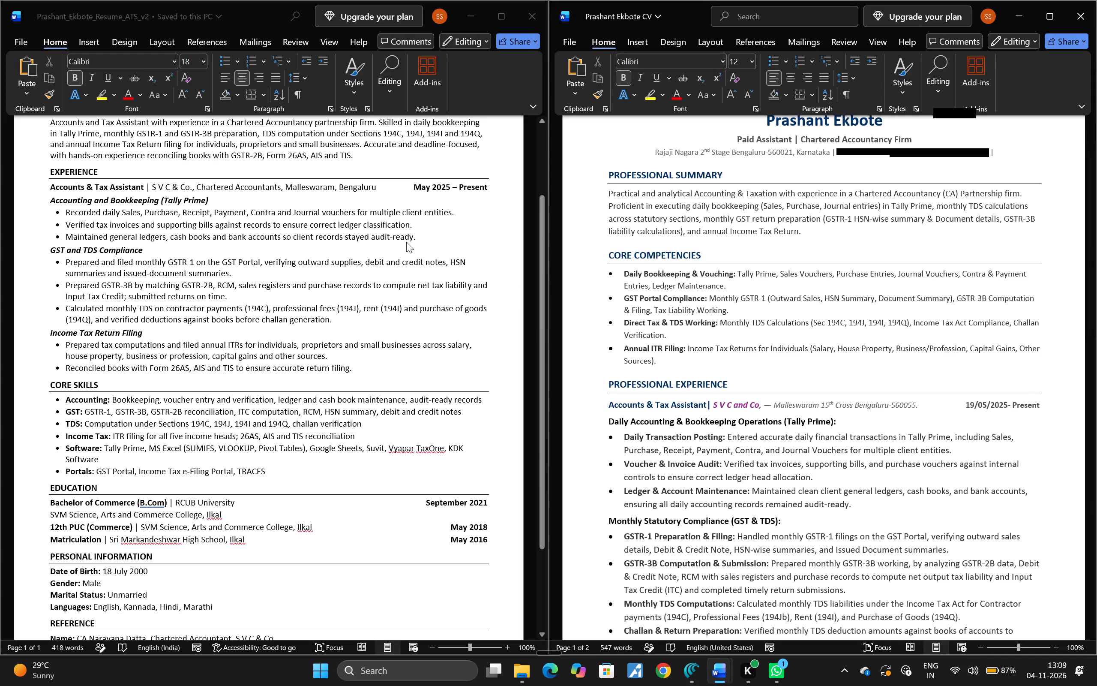
scroll(351, 177, "up", 1)
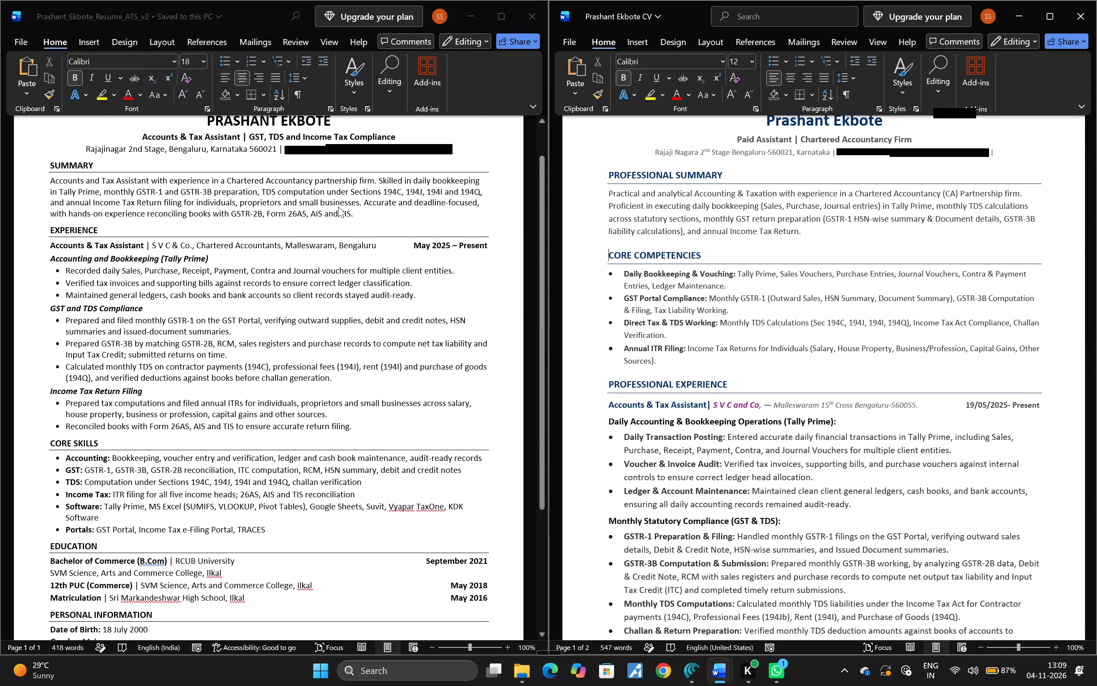
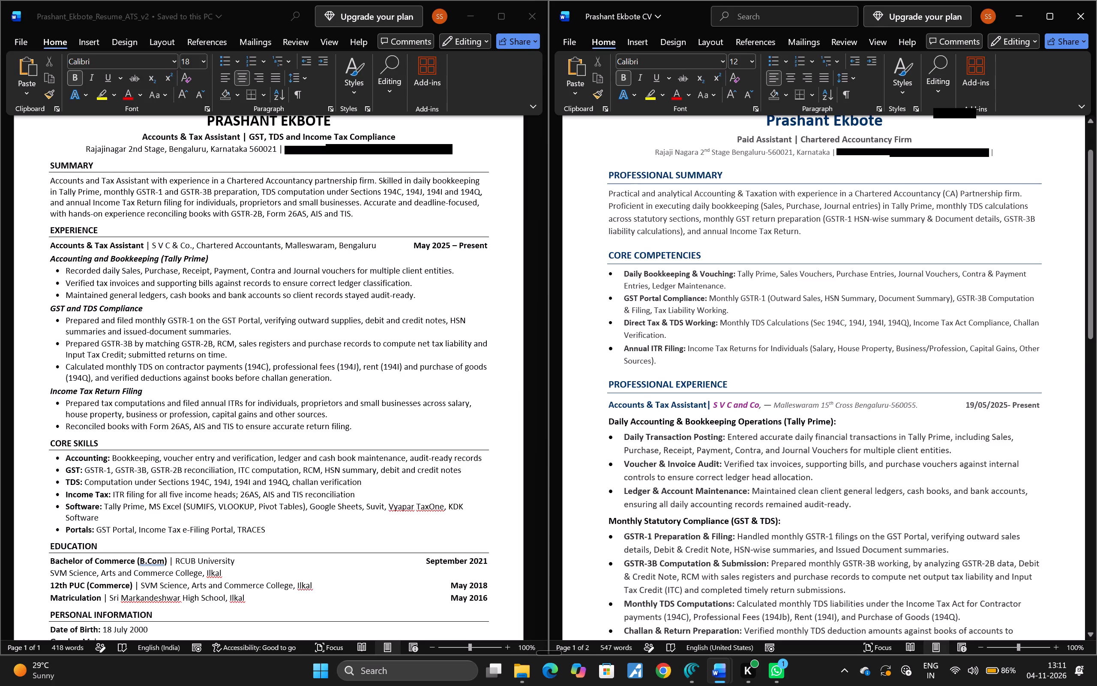
Retype the candidate's name heading at the top of the ATS v2 resume in title case instead of all capitals.
scroll(779, 340, "down", 1)
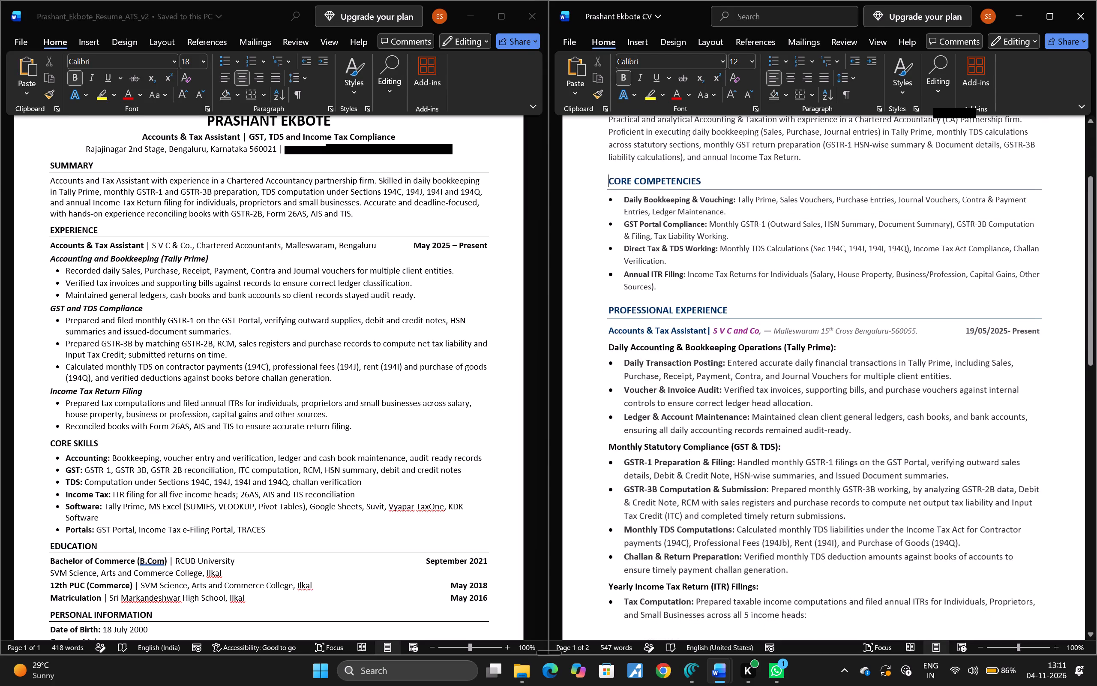
scroll(779, 340, "up", 2)
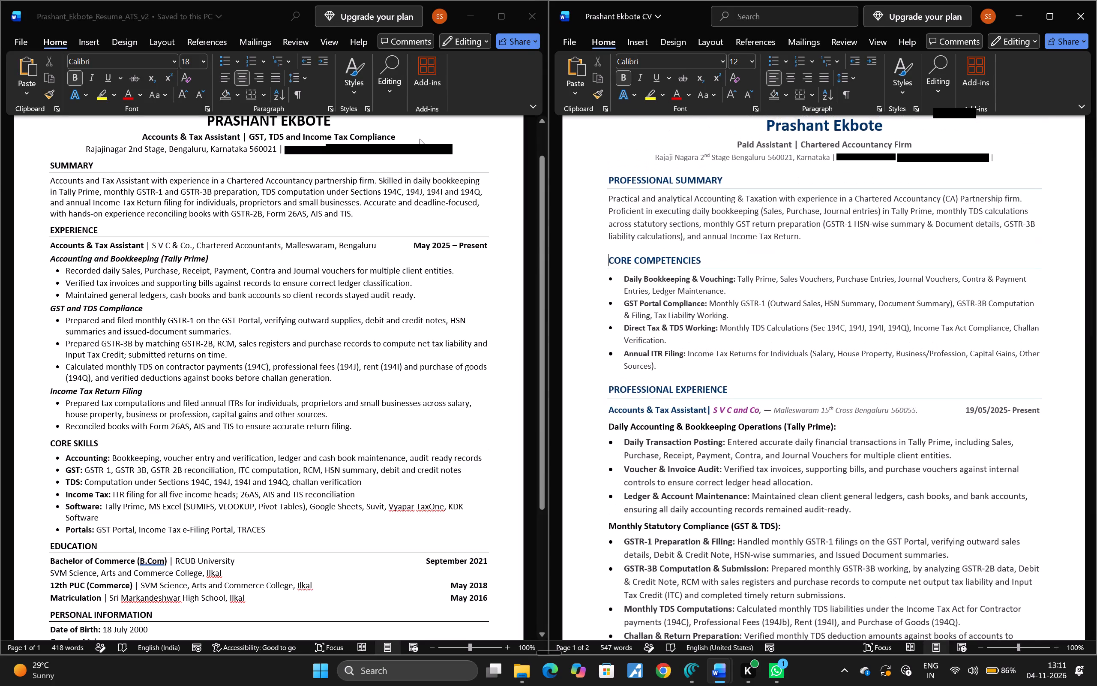
scroll(347, 193, "up", 1)
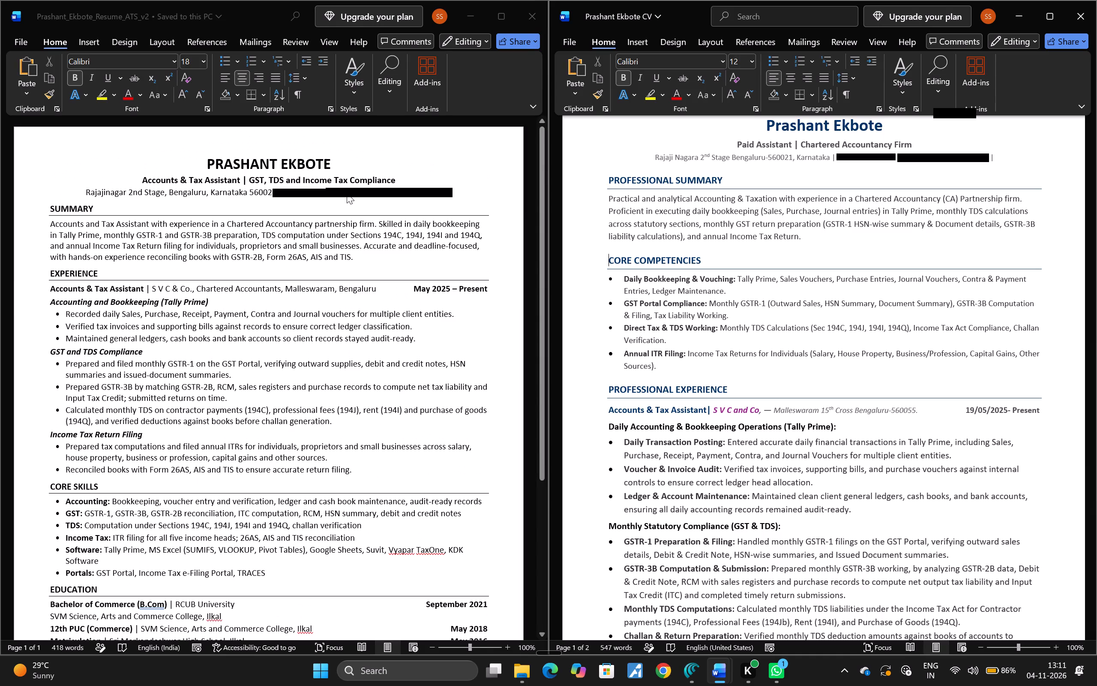
left_click(334, 159)
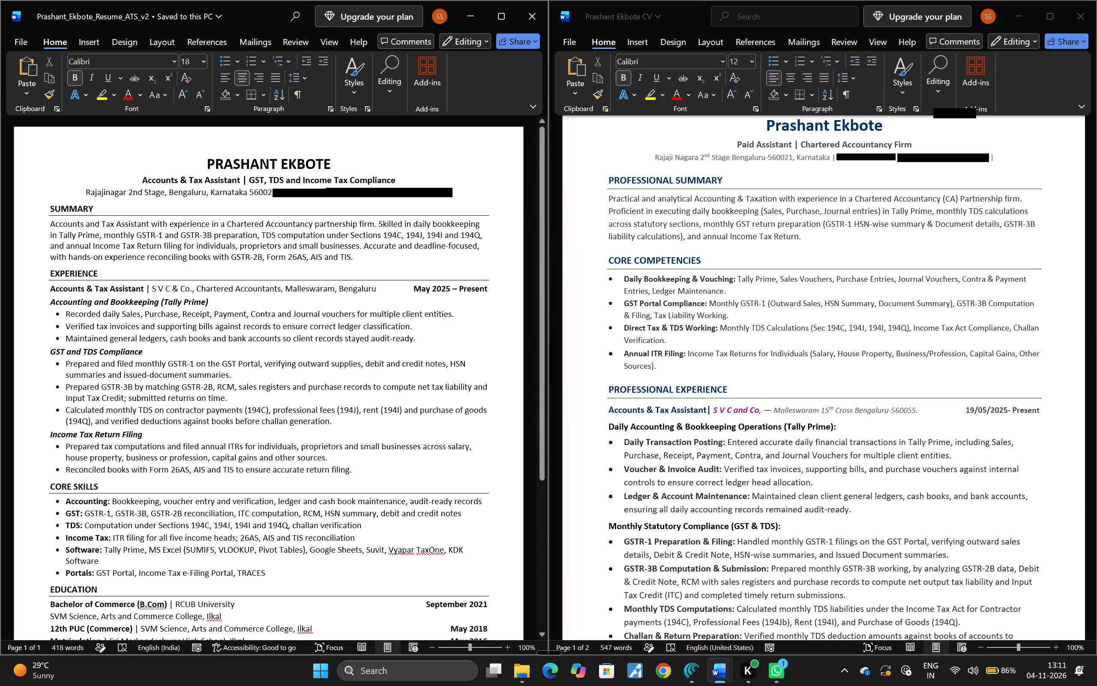
left_click(334, 159)
key("BackSpace")
key("BackSpace")
key("BackSpace")
key("BackSpace")
key("BackSpace")
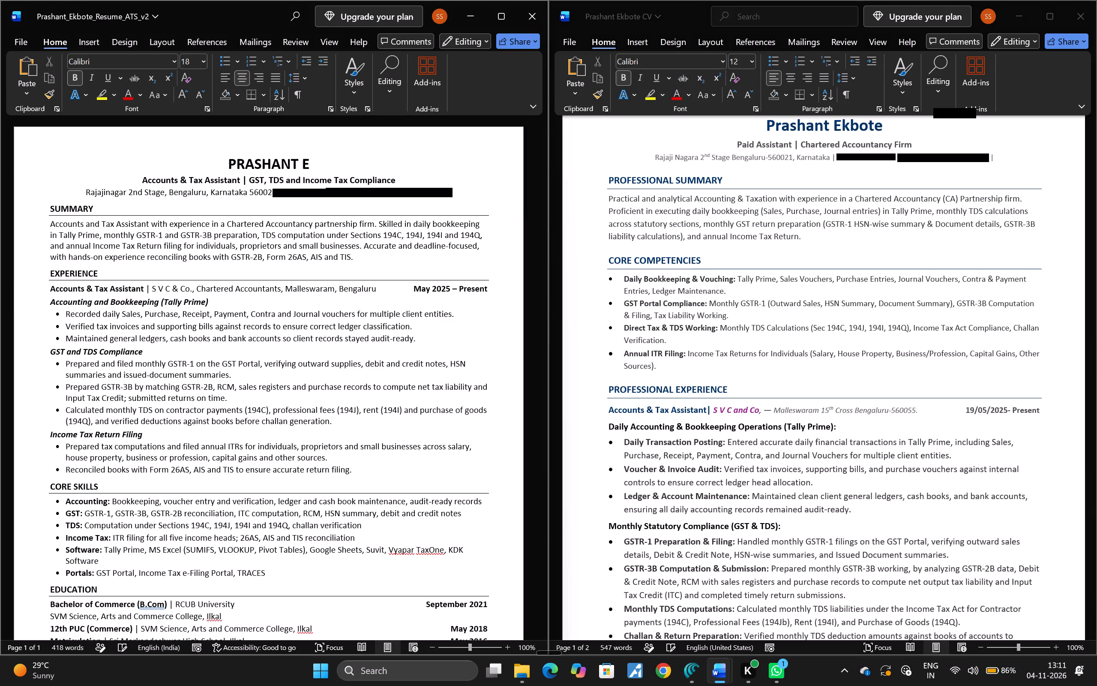
key("BackSpace")
key("BackSpace")
key("BackSpace")
key("BackSpace")
key("BackSpace")
key("BackSpace")
key("BackSpace")
key("BackSpace")
key("BackSpace")
key("BackSpace")
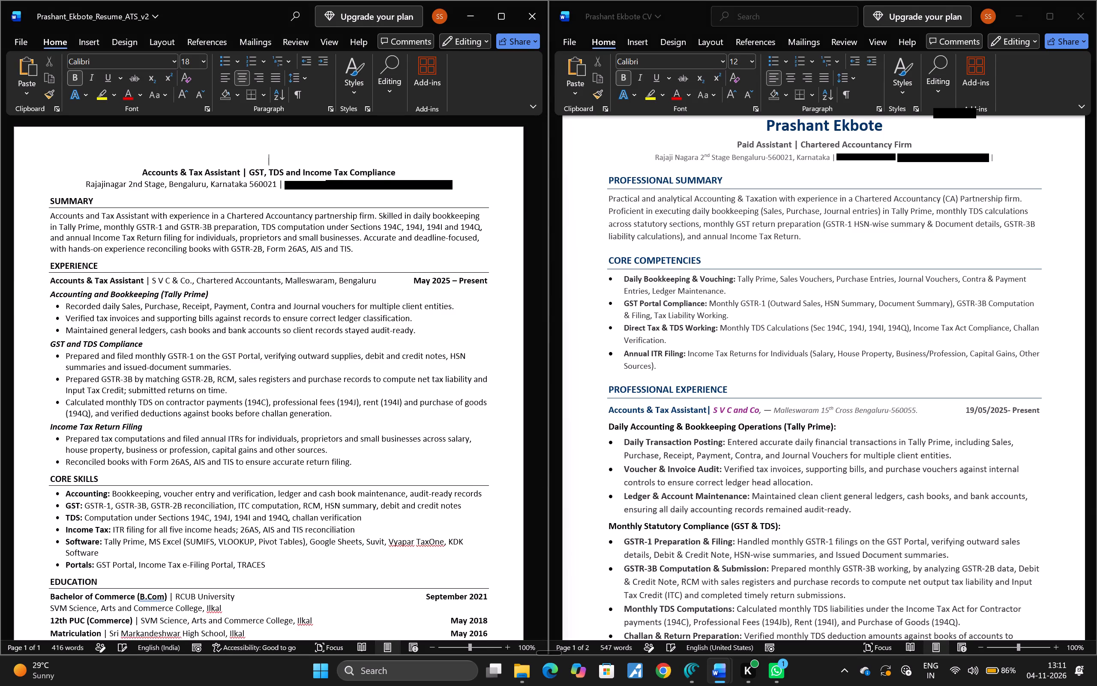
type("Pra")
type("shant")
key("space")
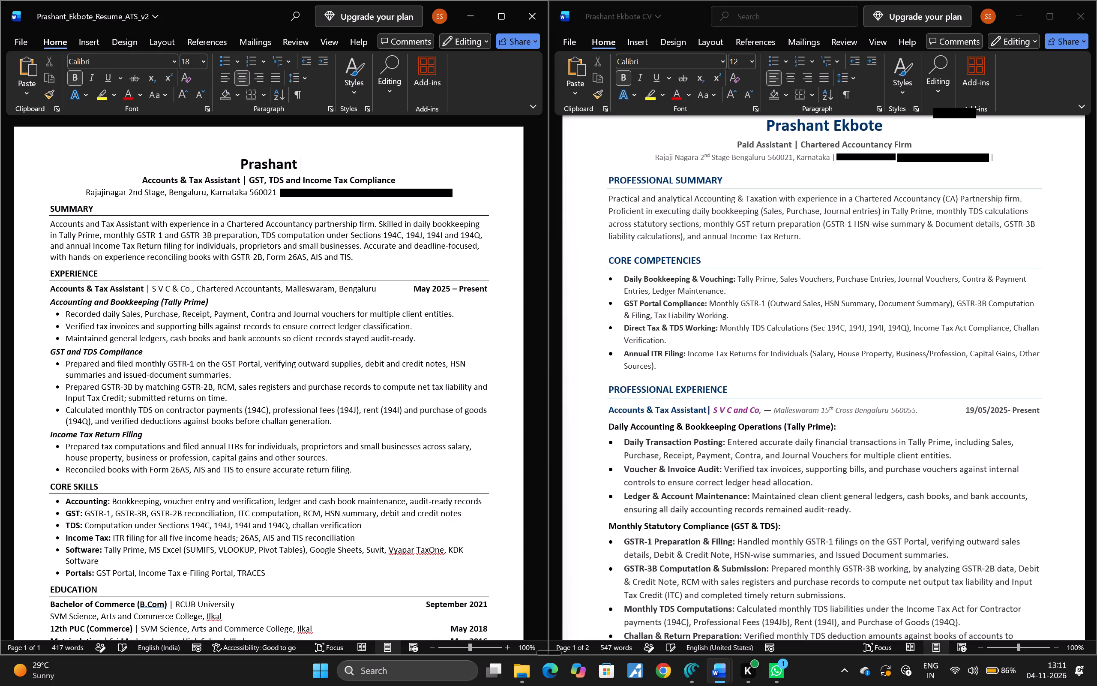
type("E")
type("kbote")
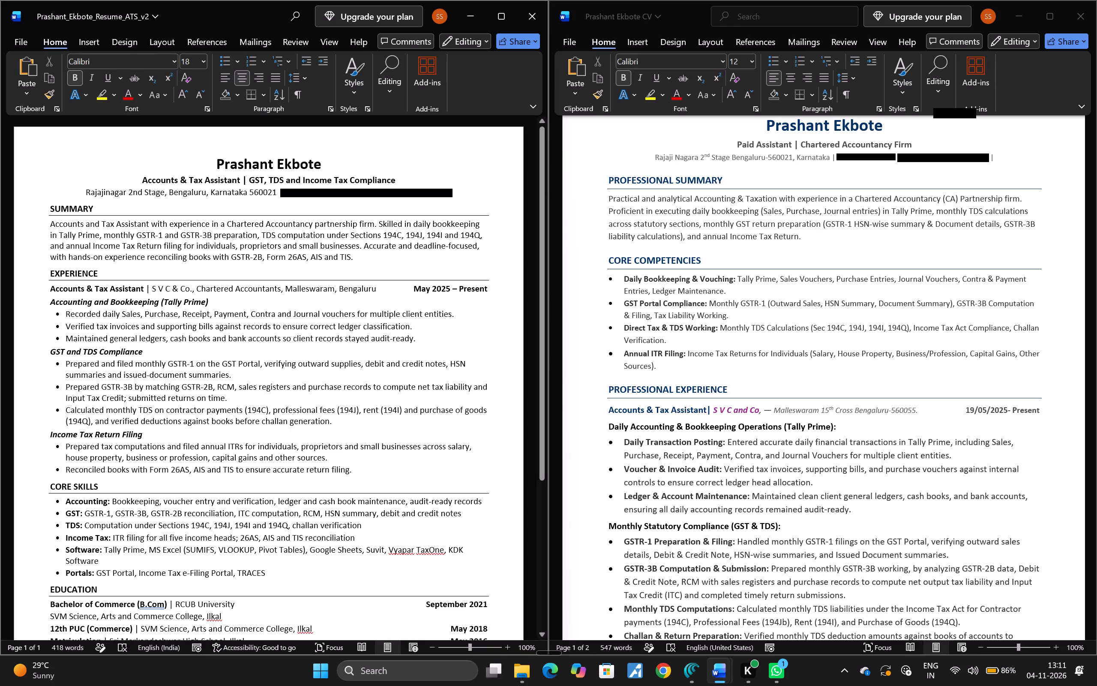
Replace the job title line beneath the name in the ATS v2 resume with "Paid Assistance | Chartered Accountancy Firm".
left_click(396, 180)
key("BackSpace")
key("BackSpace")
key("BackSpace")
key("BackSpace")
key("BackSpace")
key("BackSpace")
key("BackSpace")
key("BackSpace")
key("BackSpace")
key("BackSpace")
key("BackSpace")
key("BackSpace")
key("BackSpace")
key("BackSpace")
key("BackSpace")
key("BackSpace")
key("BackSpace")
key("BackSpace")
key("BackSpace")
key("BackSpace")
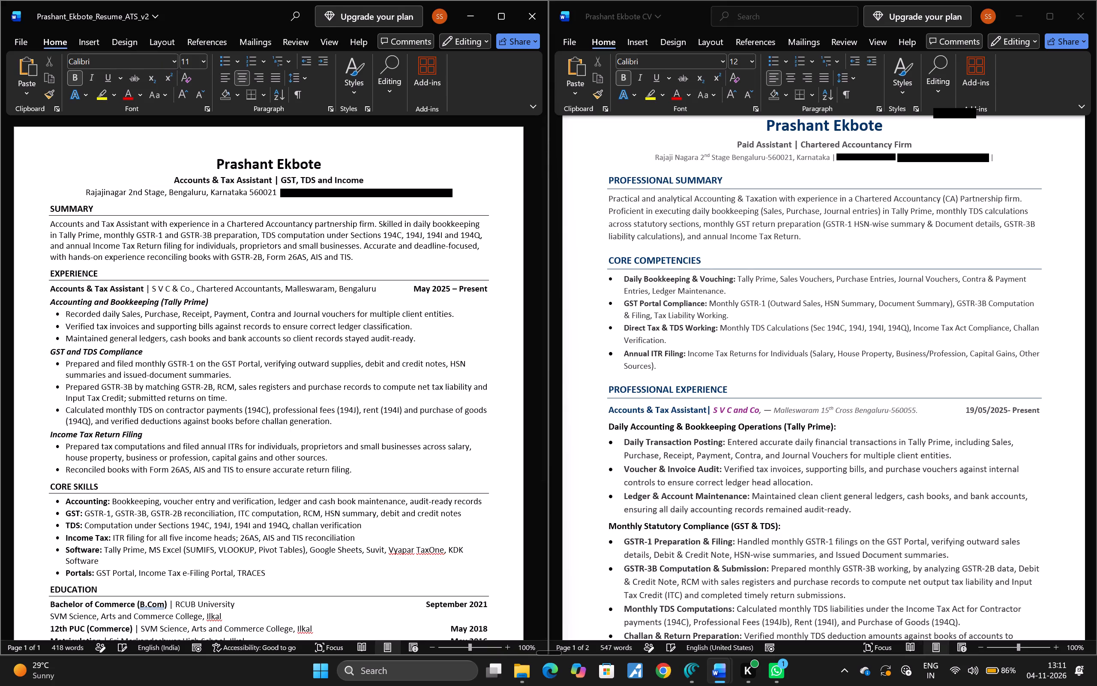
key("BackSpace")
key("BackSpace")
key("BackSpace")
key("BackSpace")
key("BackSpace")
key("BackSpace")
key("BackSpace")
key("BackSpace")
key("BackSpace")
key("BackSpace")
key("BackSpace")
key("BackSpace")
key("BackSpace")
key("BackSpace")
key("BackSpace")
key("BackSpace")
key("BackSpace")
key("BackSpace")
key("BackSpace")
key("BackSpace")
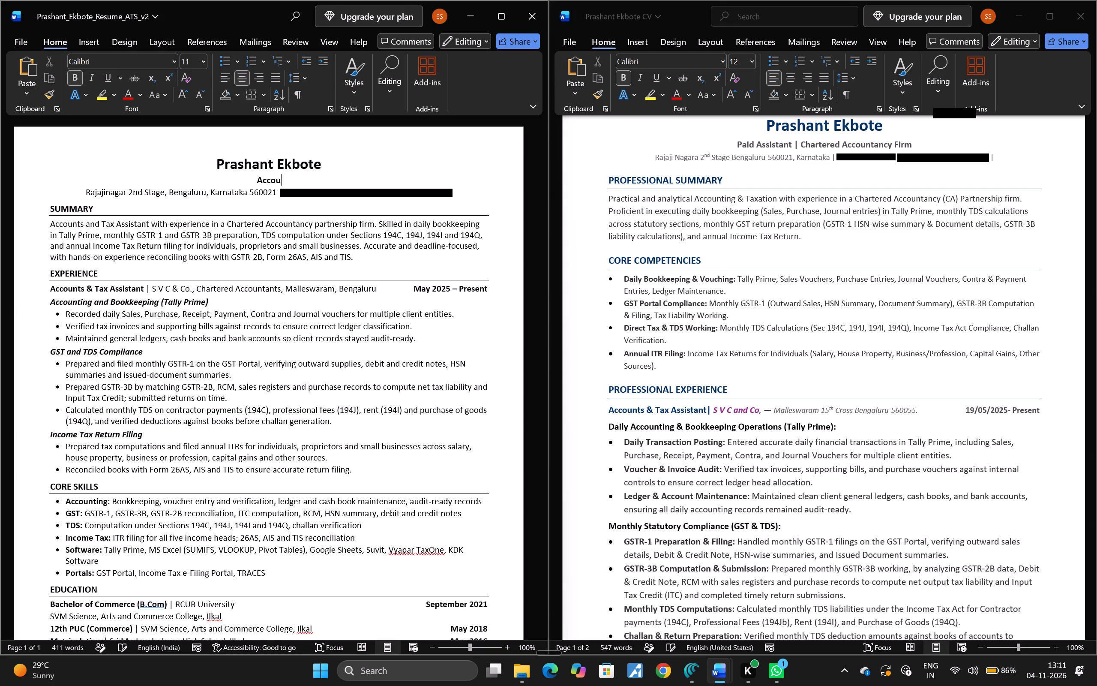
key("BackSpace")
key("BackSpace")
key("BackSpace")
key("BackSpace")
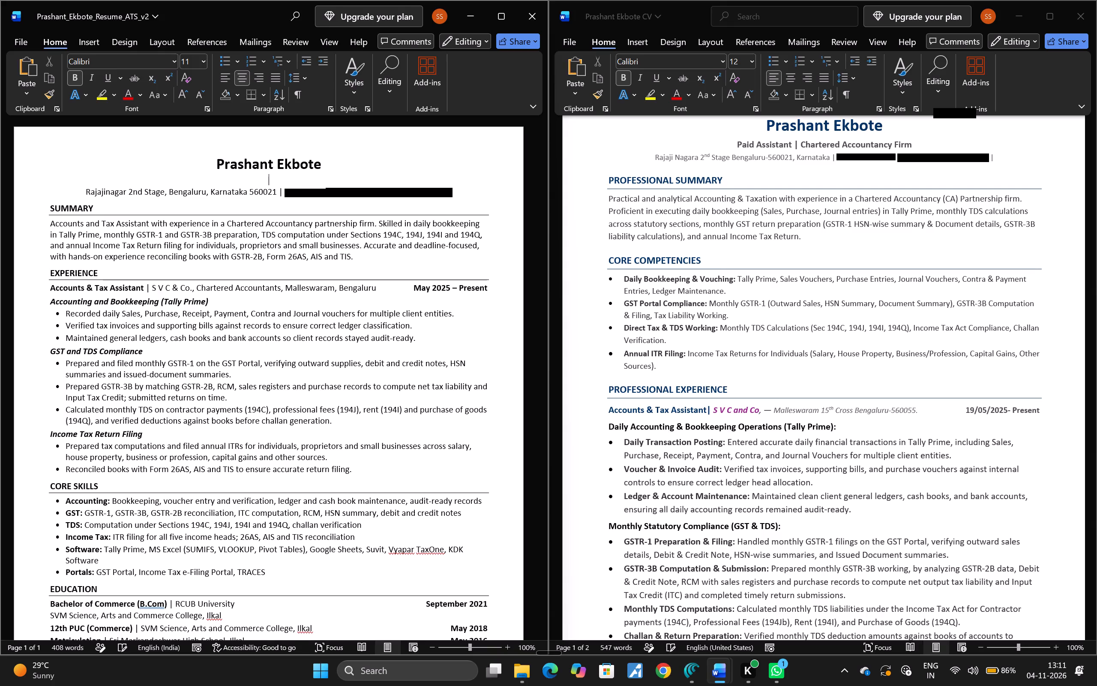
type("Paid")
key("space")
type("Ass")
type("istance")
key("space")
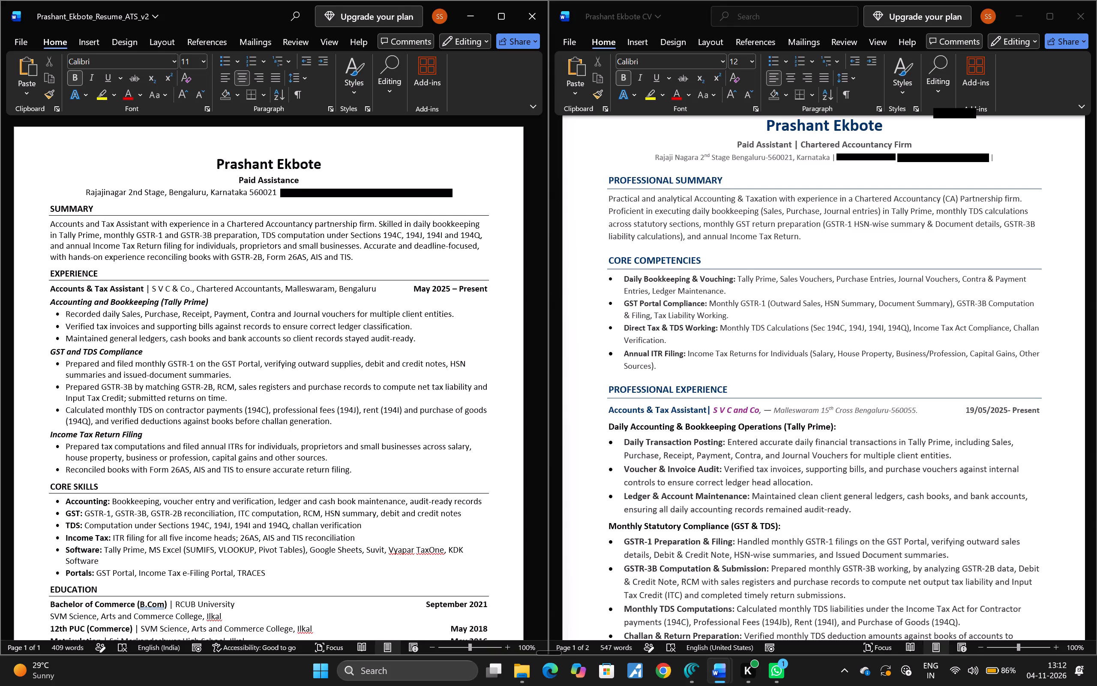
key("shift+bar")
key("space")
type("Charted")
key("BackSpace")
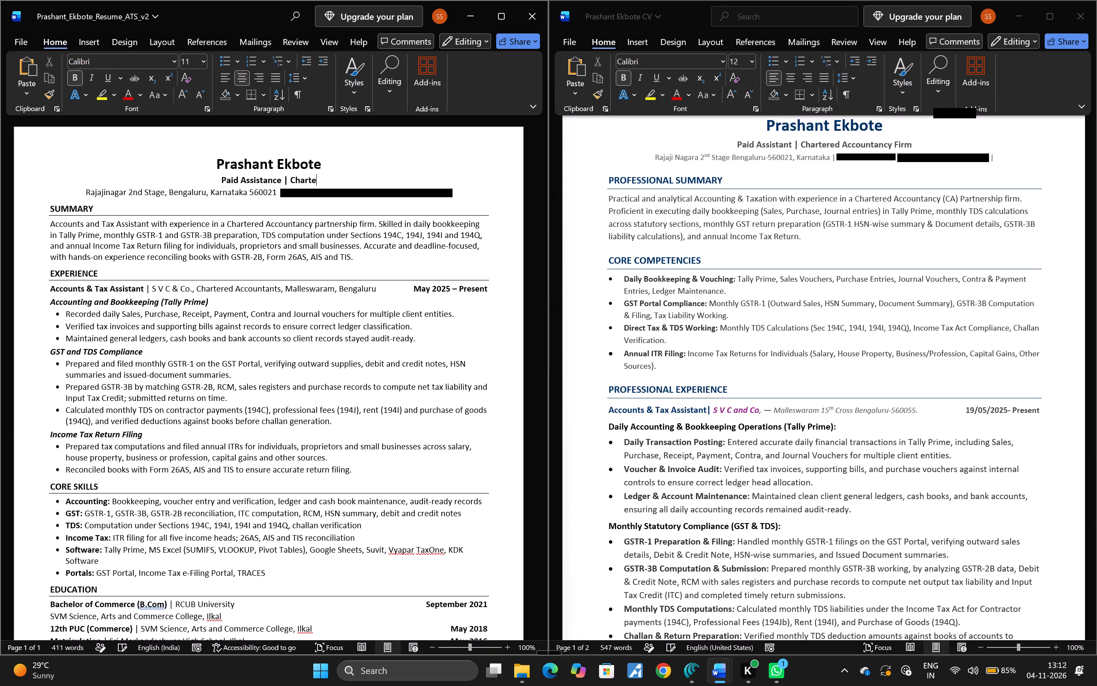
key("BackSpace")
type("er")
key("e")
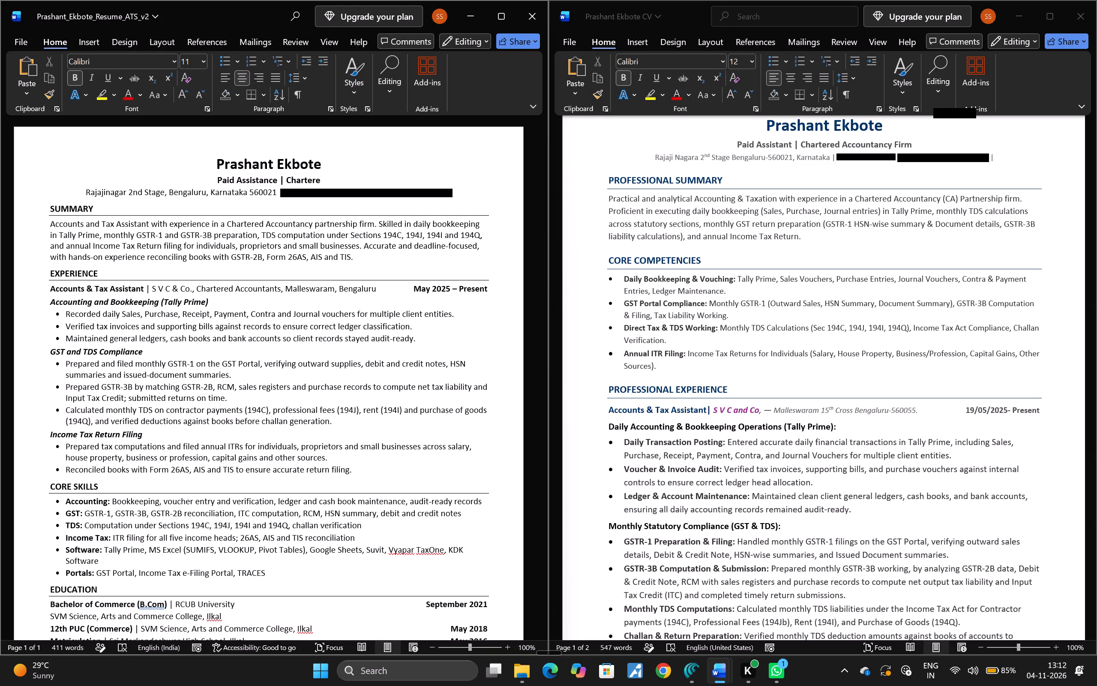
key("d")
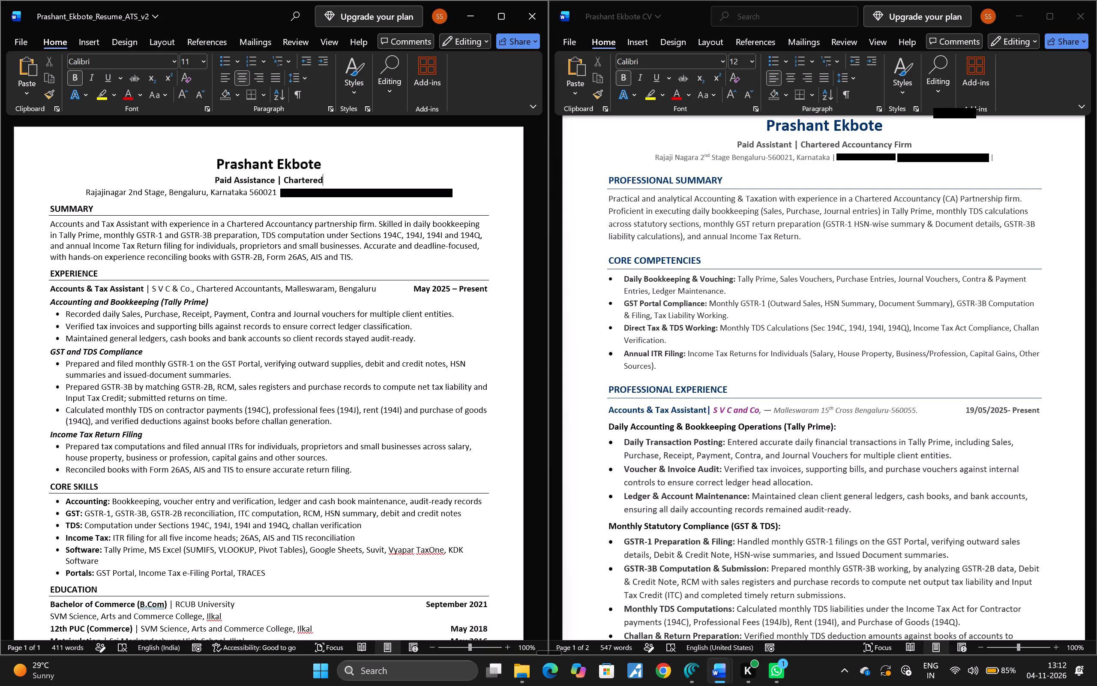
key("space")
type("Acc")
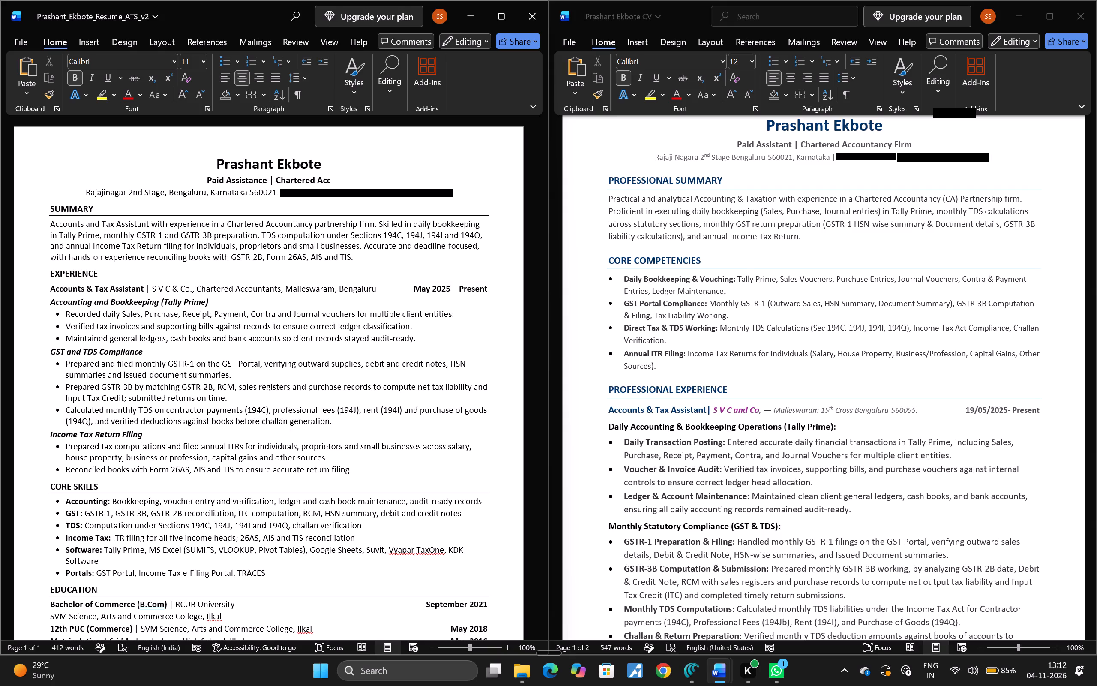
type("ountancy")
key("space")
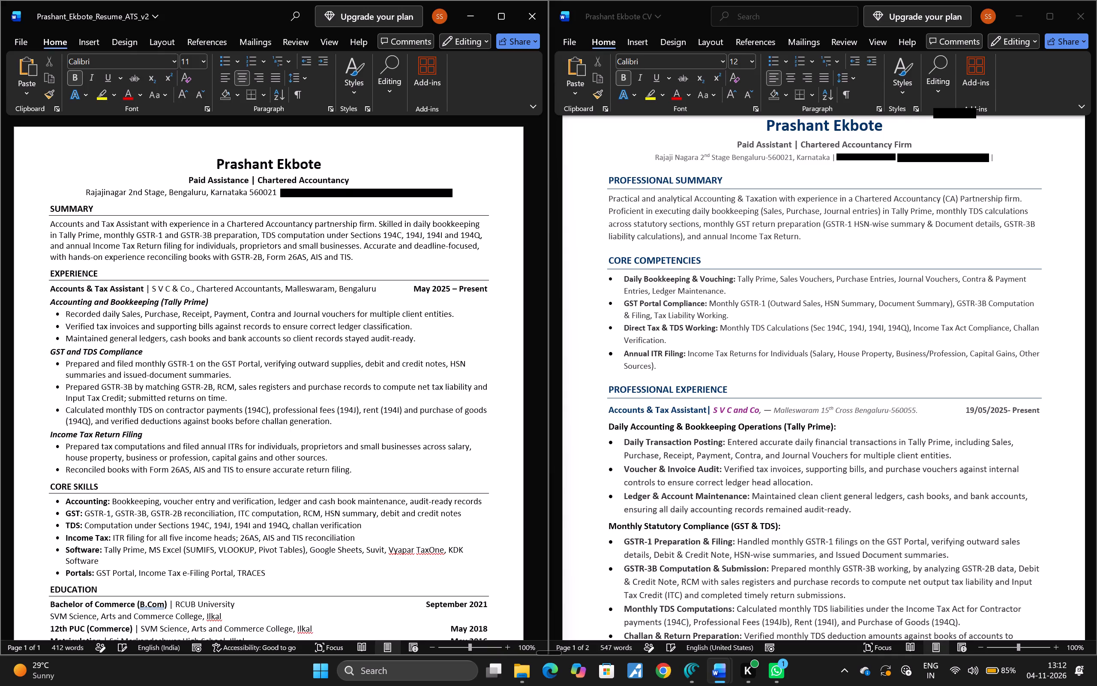
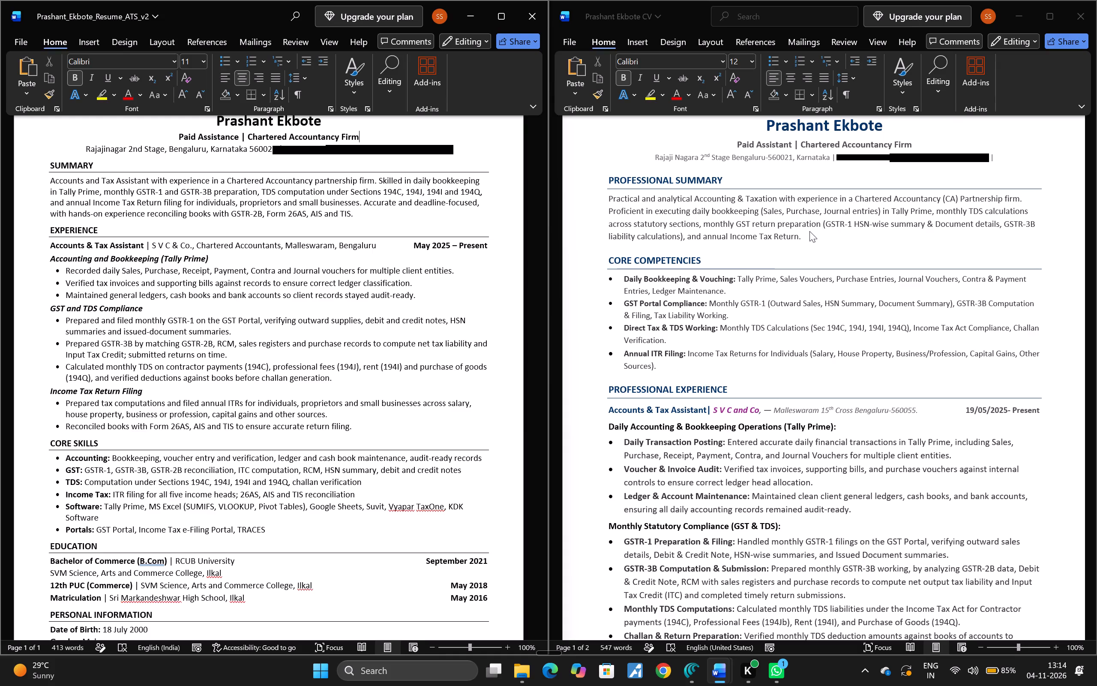
In Word, begin the ATS v2 summary with "Practical and analytical Accounting & Taxation with experience in a chartered Accountancy (CA) Partnership firm.".
left_click_drag(806, 233, 608, 202)
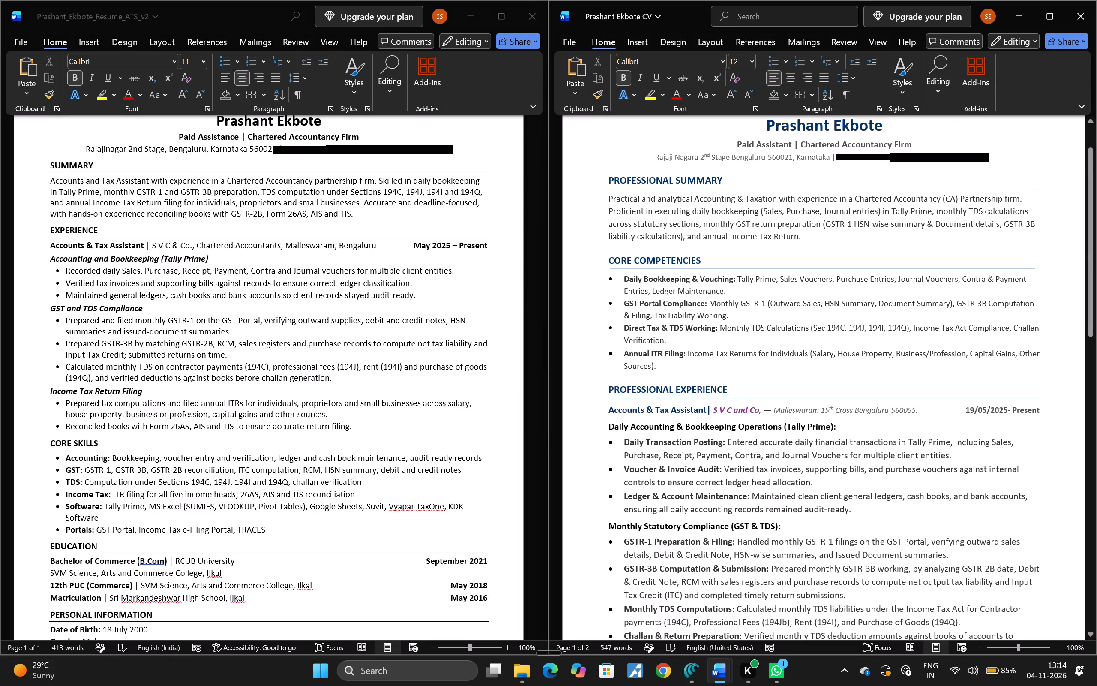
left_click_drag(608, 202, 607, 198)
left_click_drag(607, 198, 799, 233)
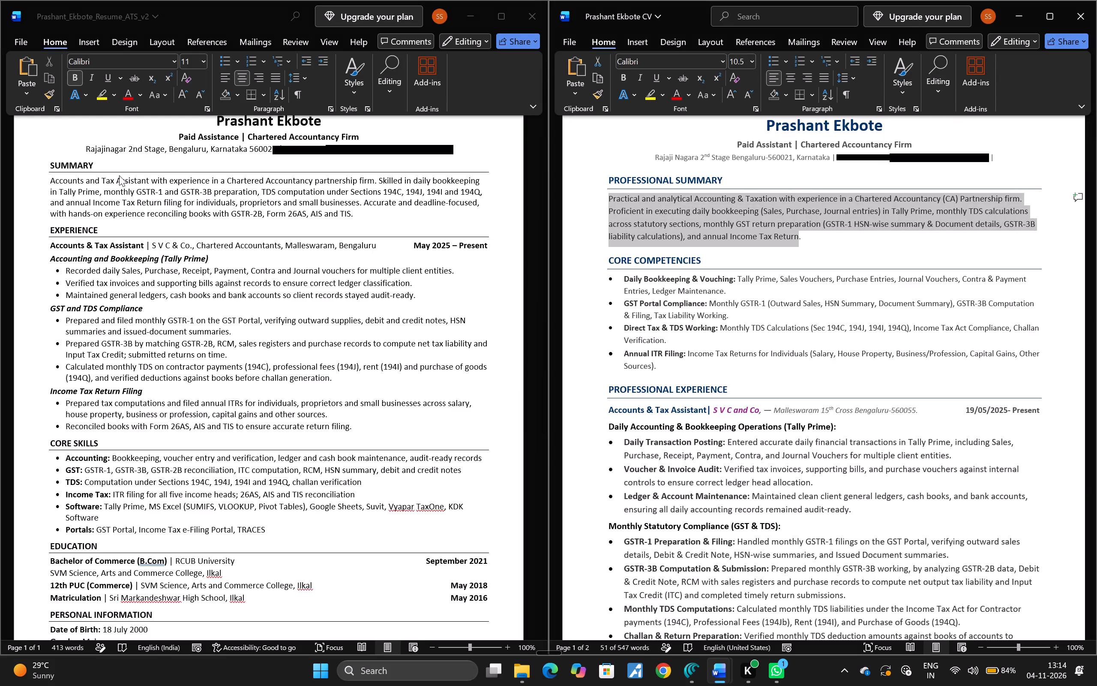
left_click(64, 175)
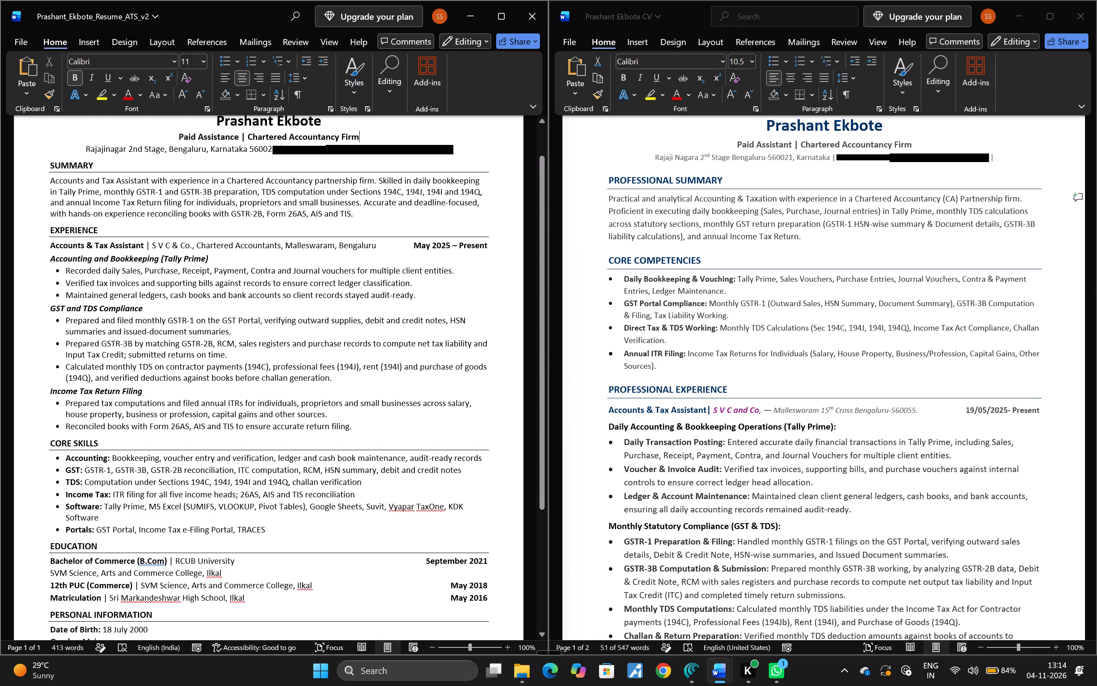
left_click(51, 178)
type("Prac")
type("tical and ana")
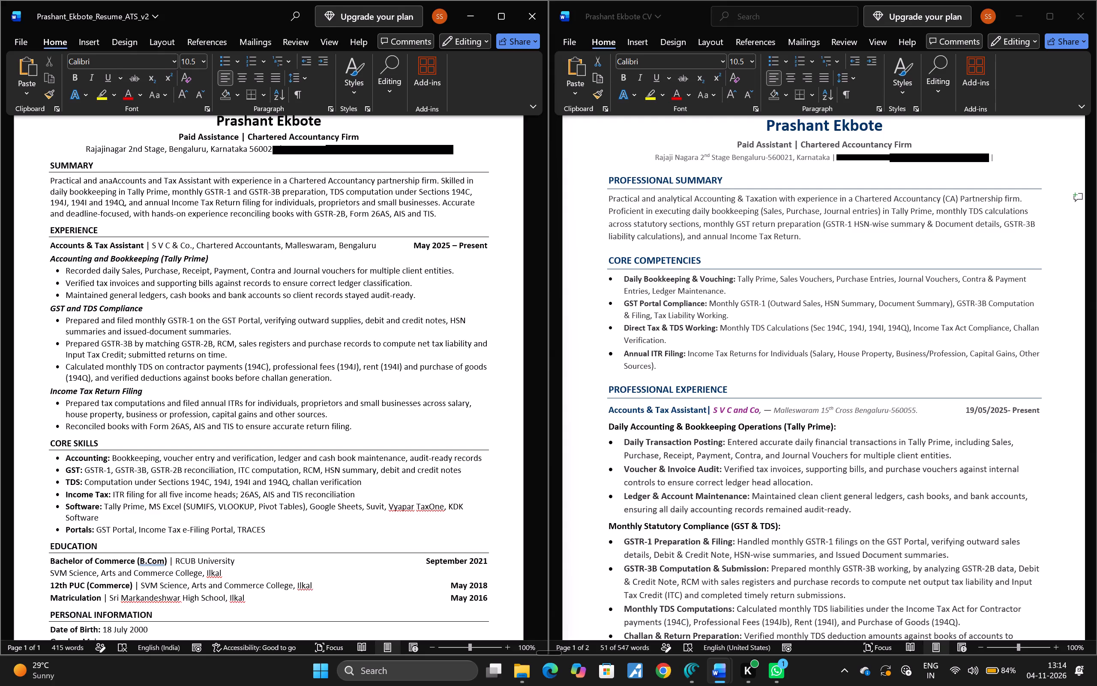
type("lytical Accou")
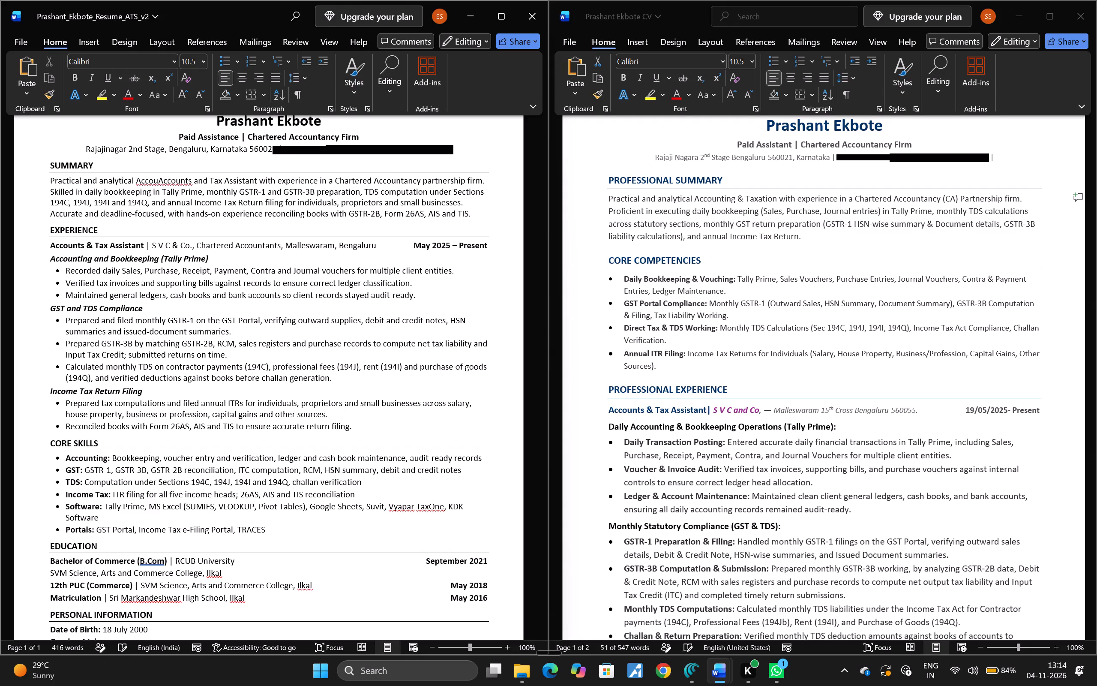
type("nting")
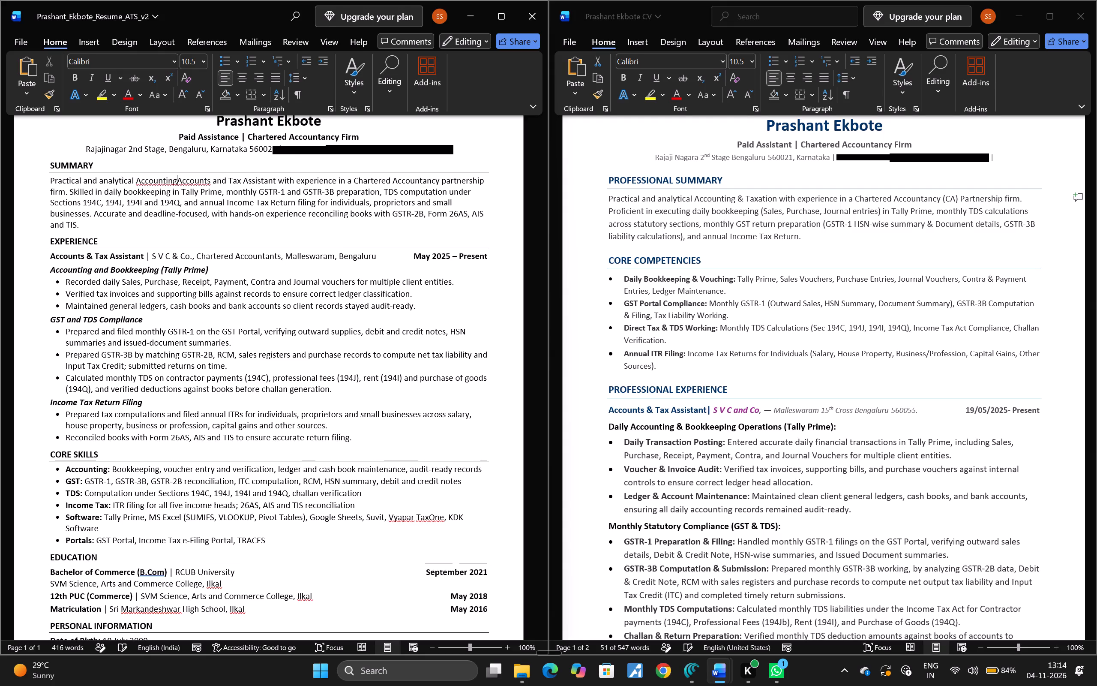
key("space")
type("& Tax")
type("ation with experience in a chart")
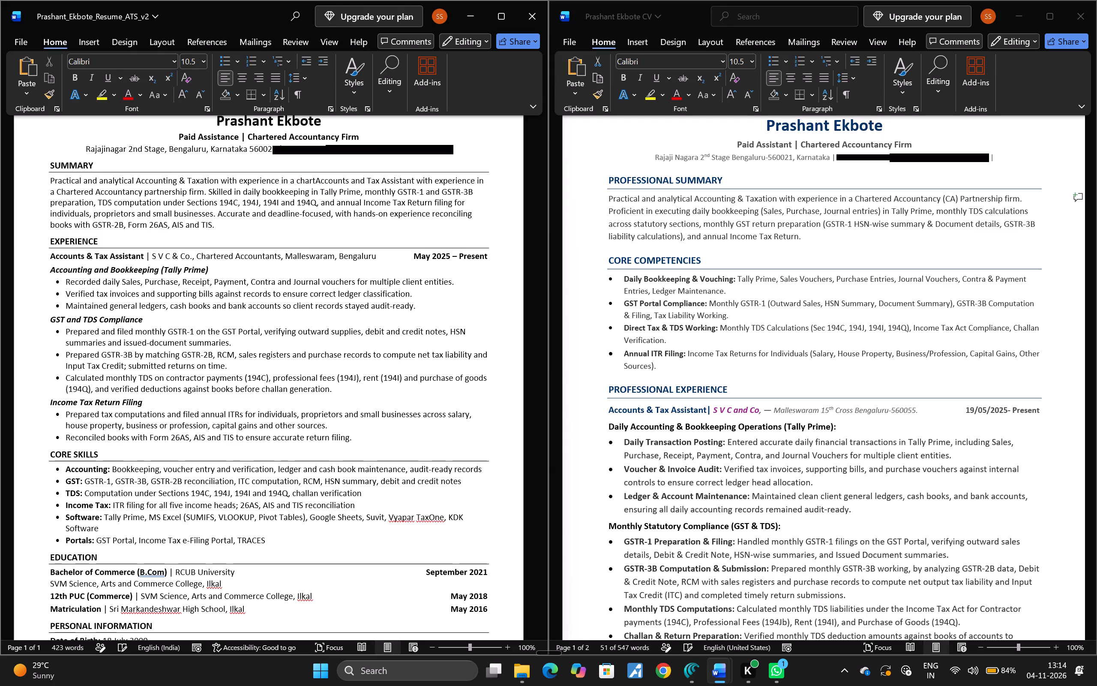
type("ered Accoun")
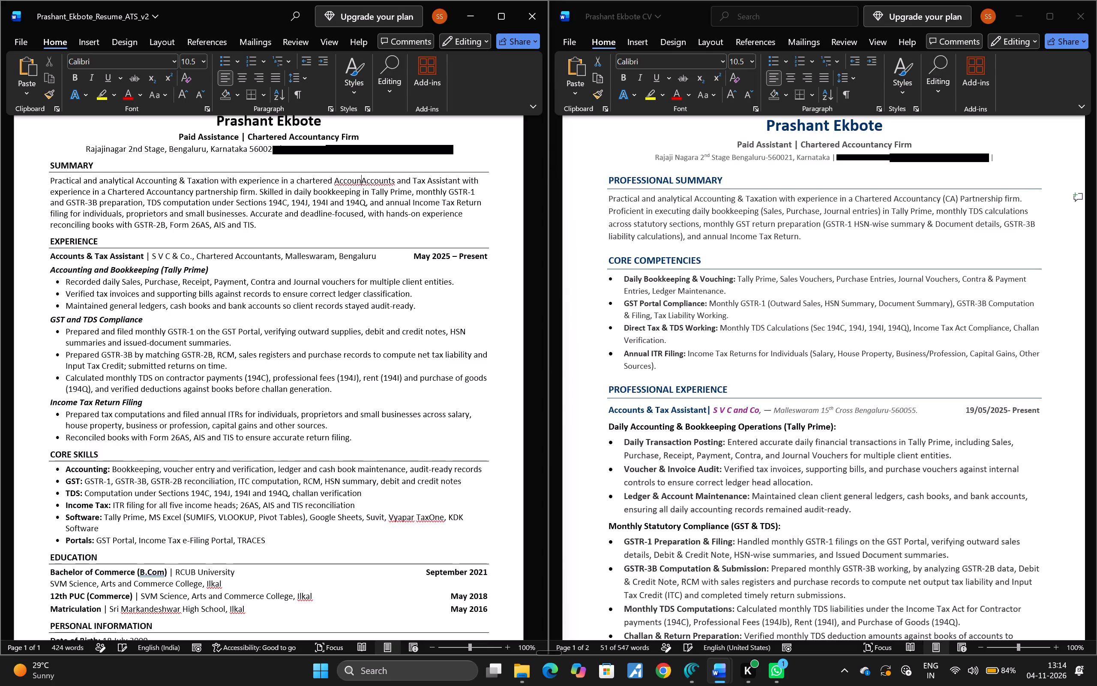
type("tan")
type("cy ()")
key("Left")
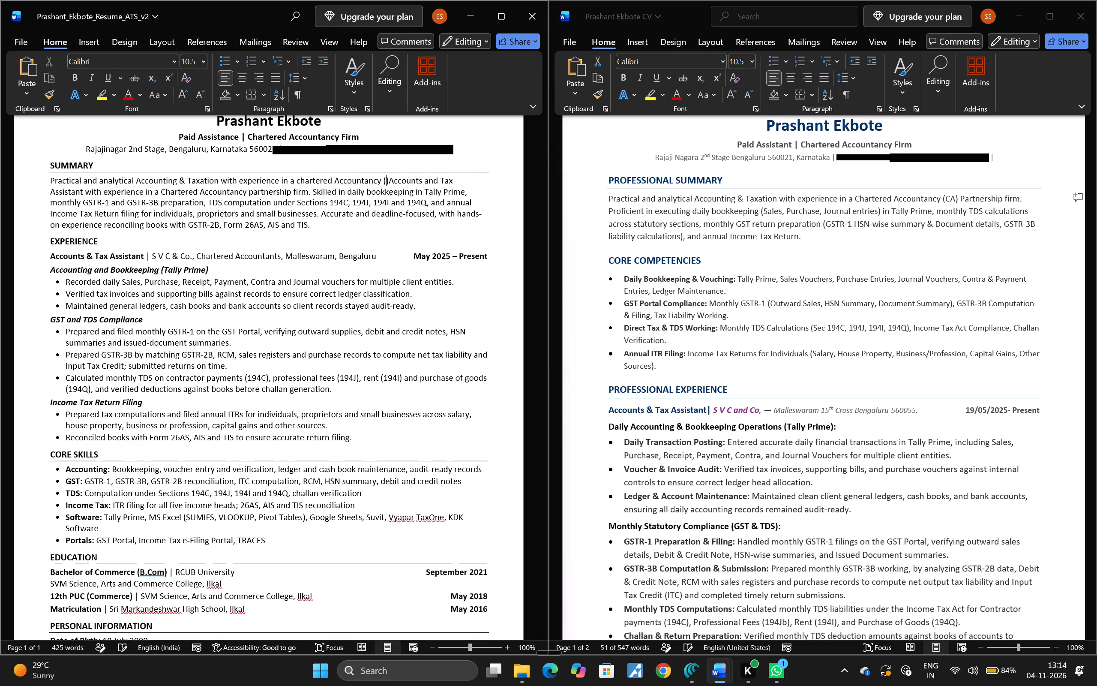
type("CA")
key("Right")
key("Right")
key("Left")
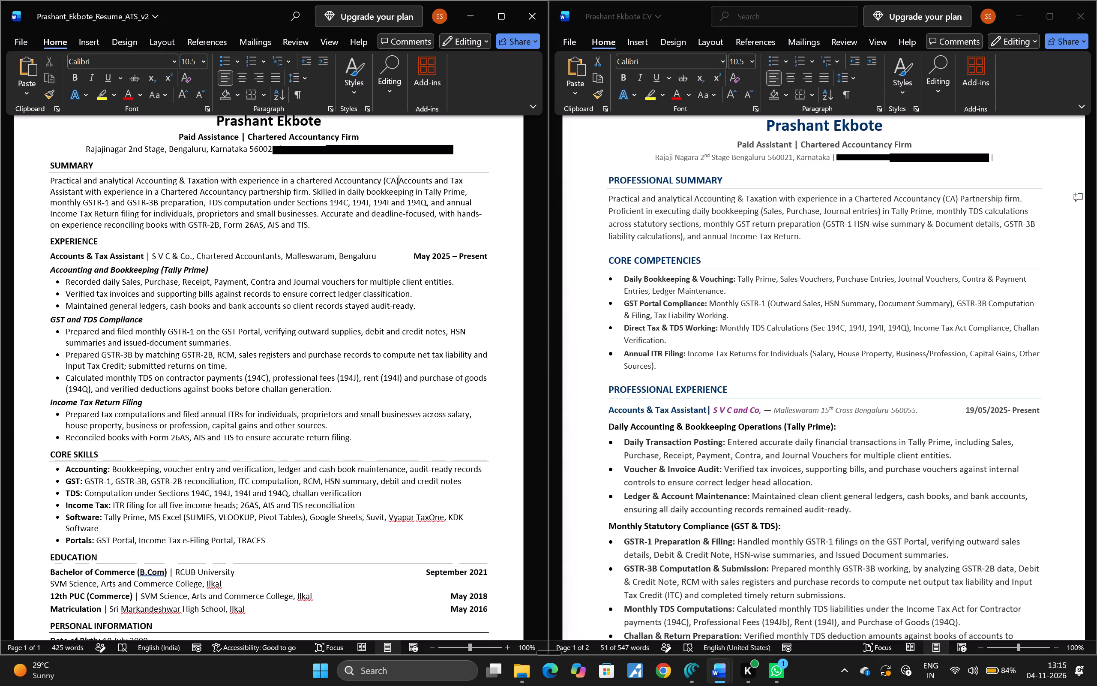
key("space")
key("space")
key("BackSpace")
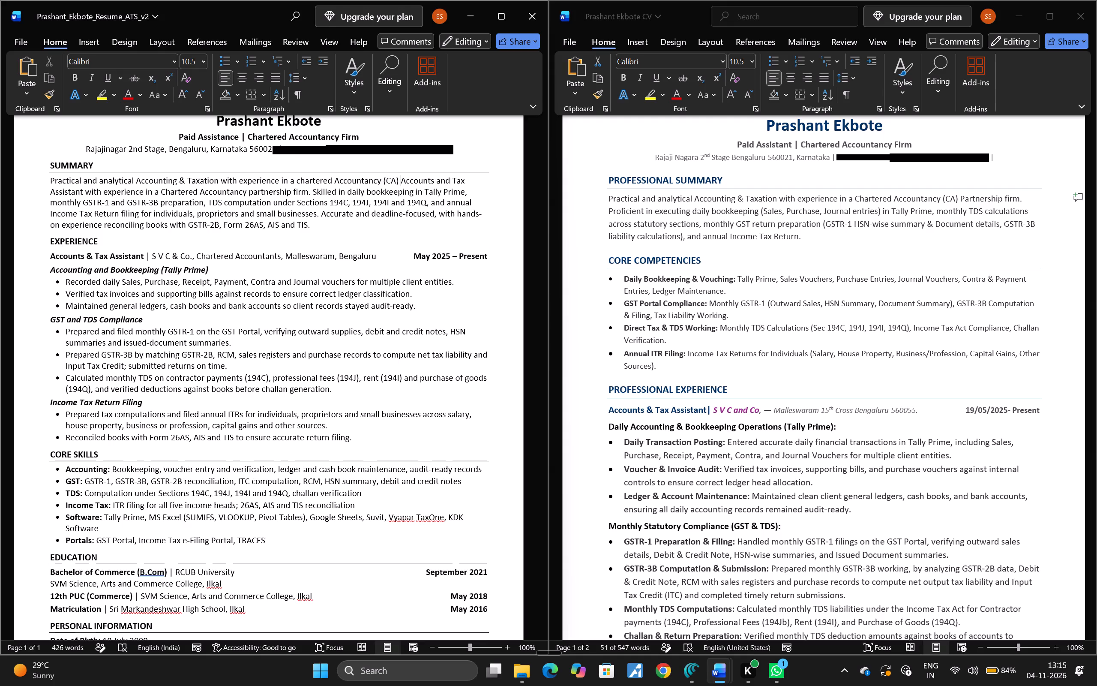
type("Oar")
key("BackSpace")
key("BackSpace")
key("BackSpace")
type("Part")
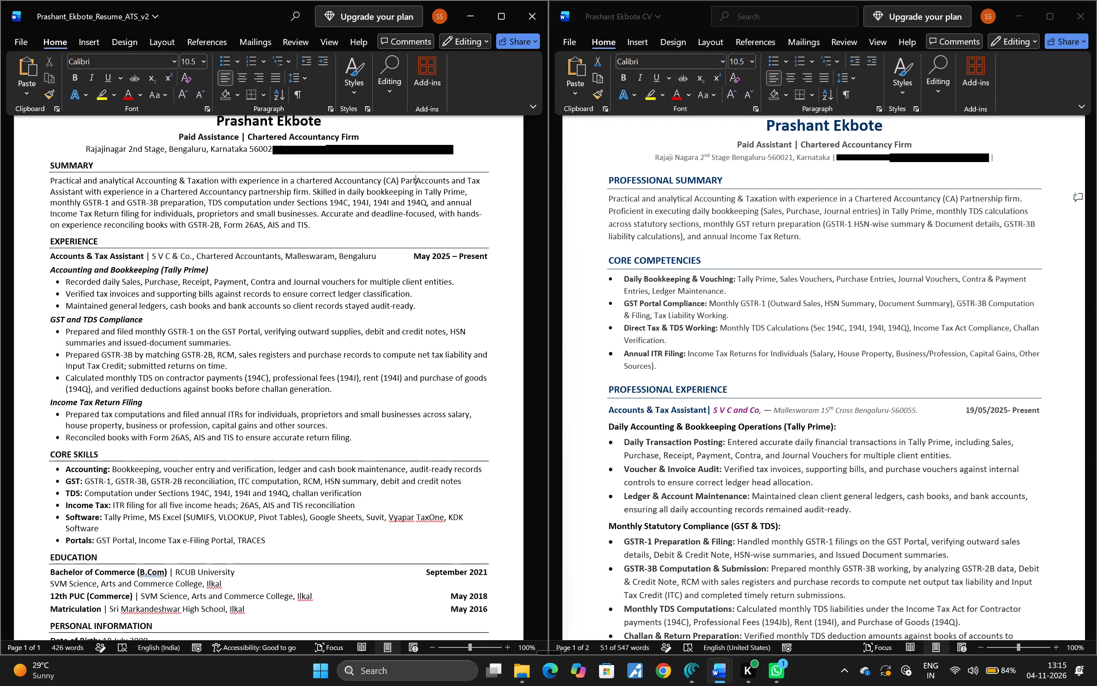
type("nership")
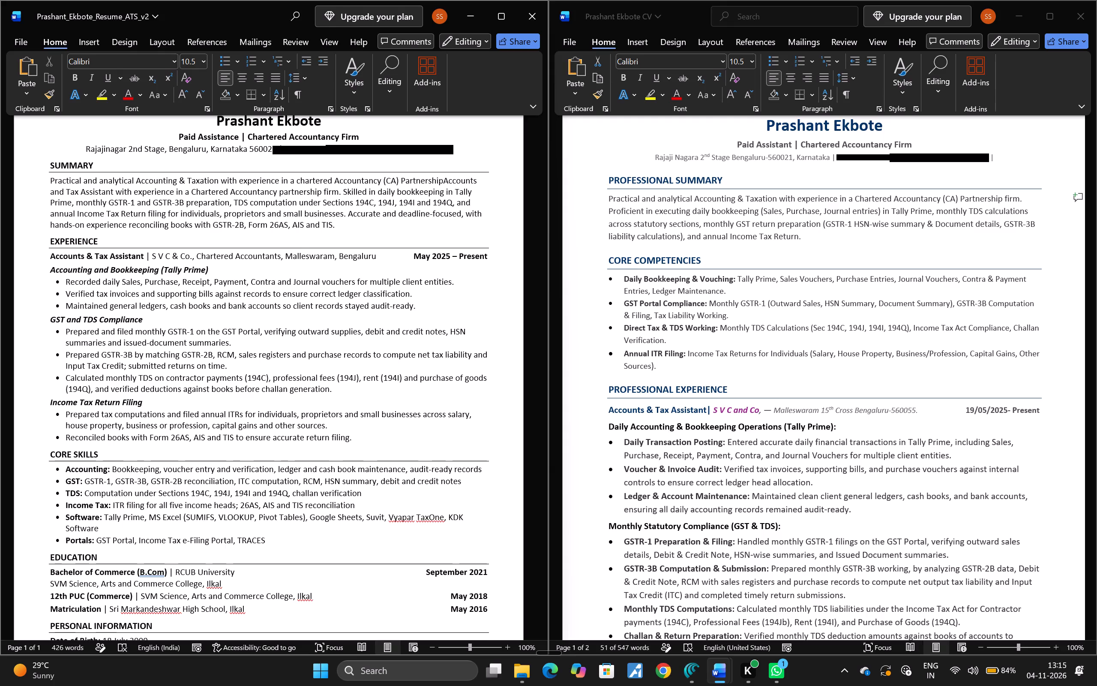
key("space")
type("firm")
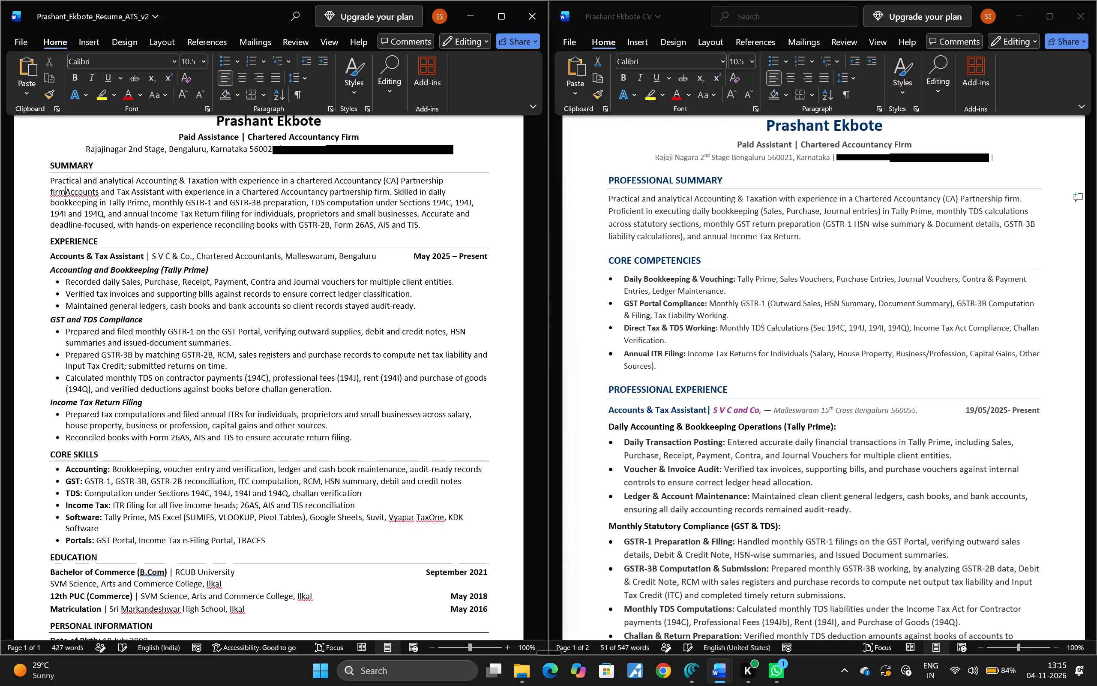
type(".")
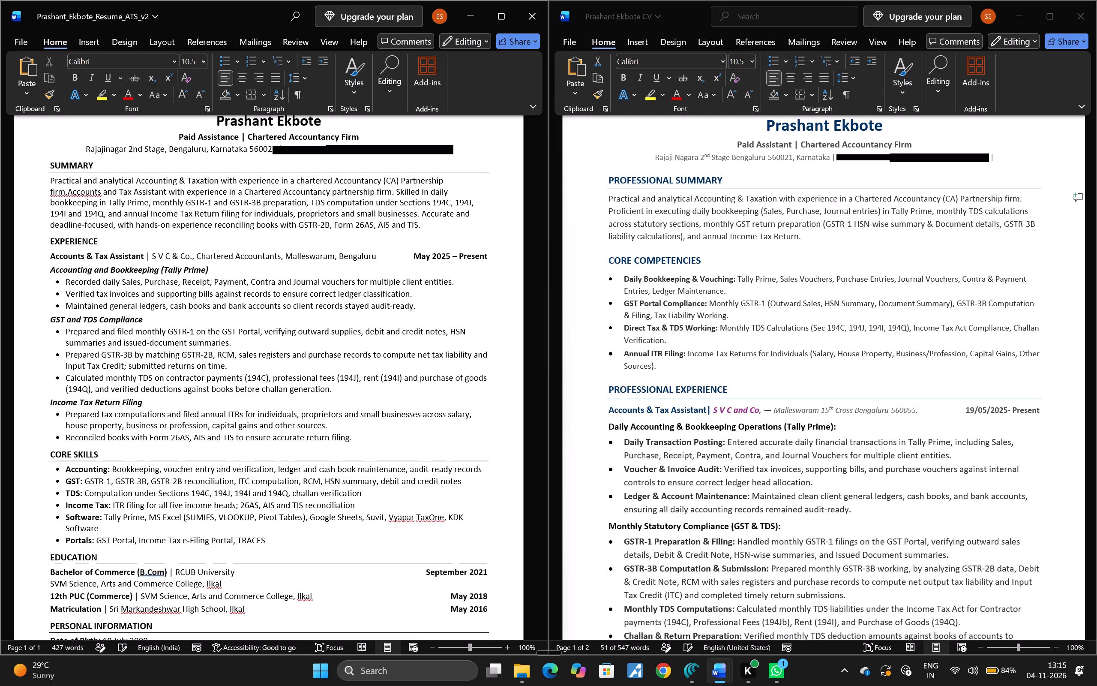
key("space")
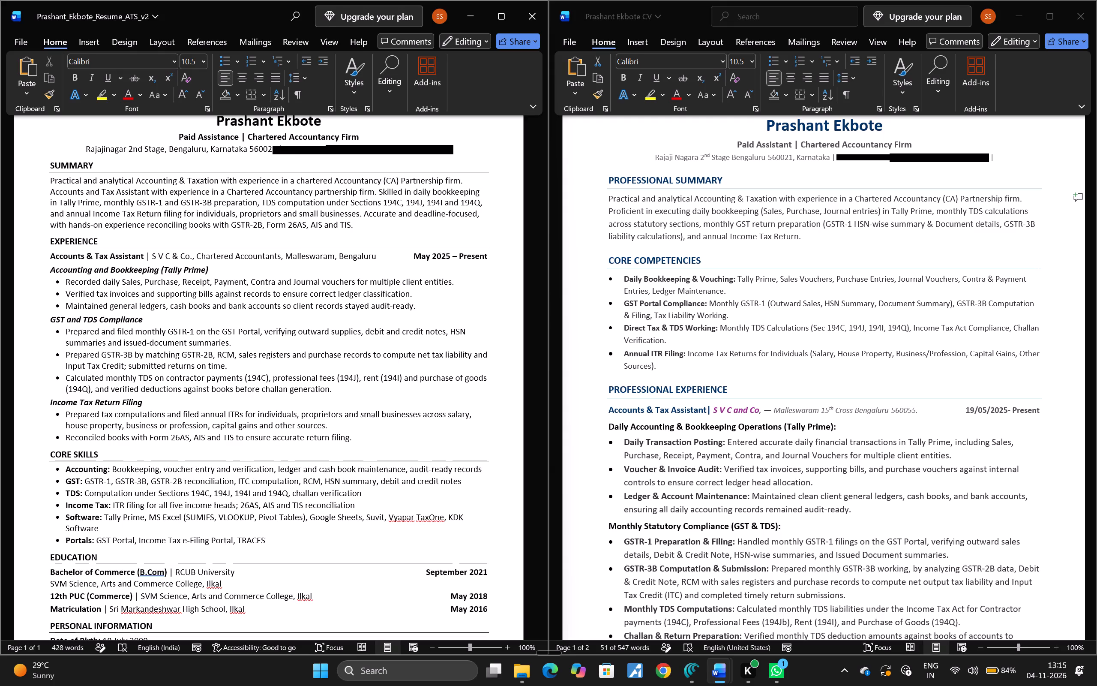
Start the second sentence of the ATS v2 summary with "Proficient in executing daily bookkeeping", ahead of the existing "Accounts and Tax Assistant" text.
type("Pro")
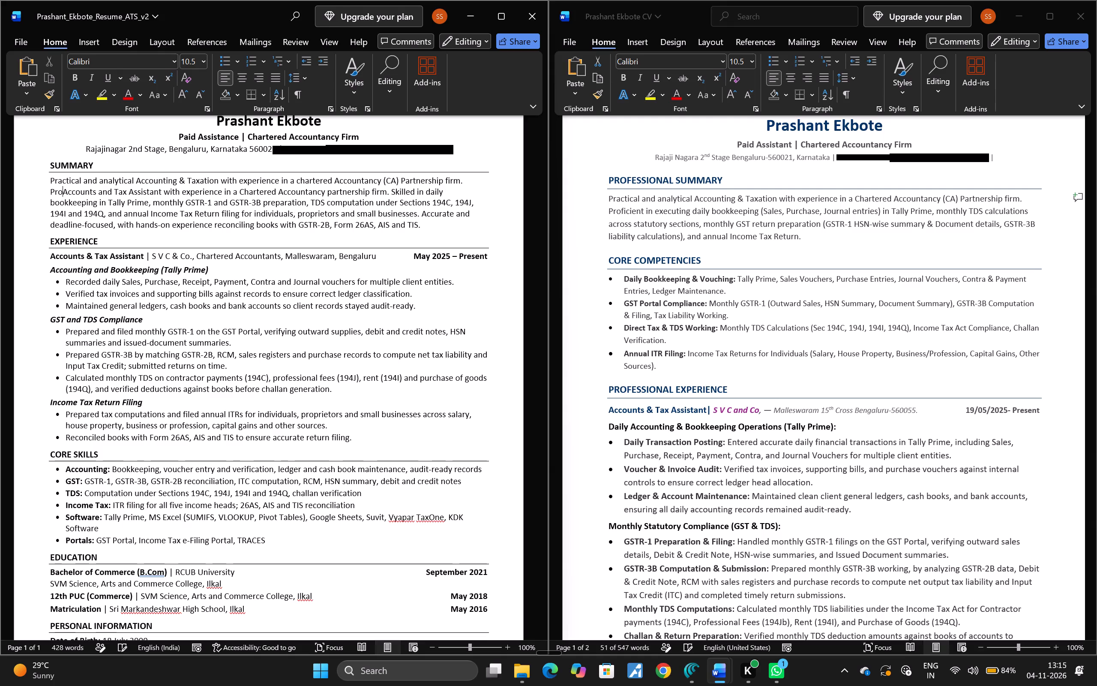
type("ficient")
key("space")
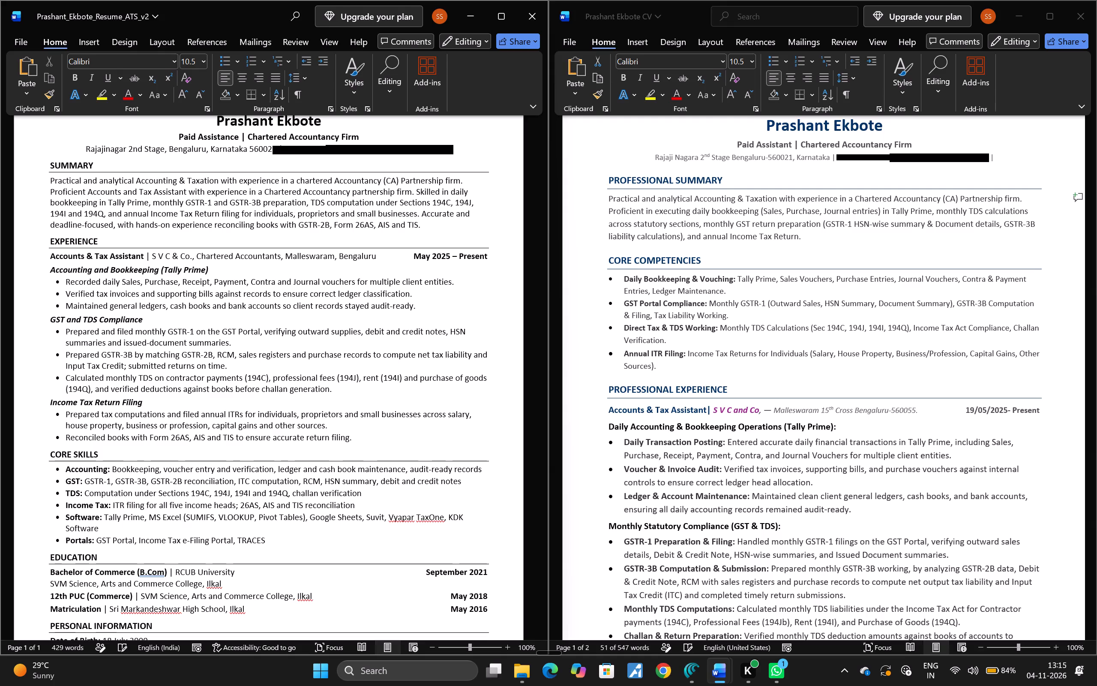
type("in ex")
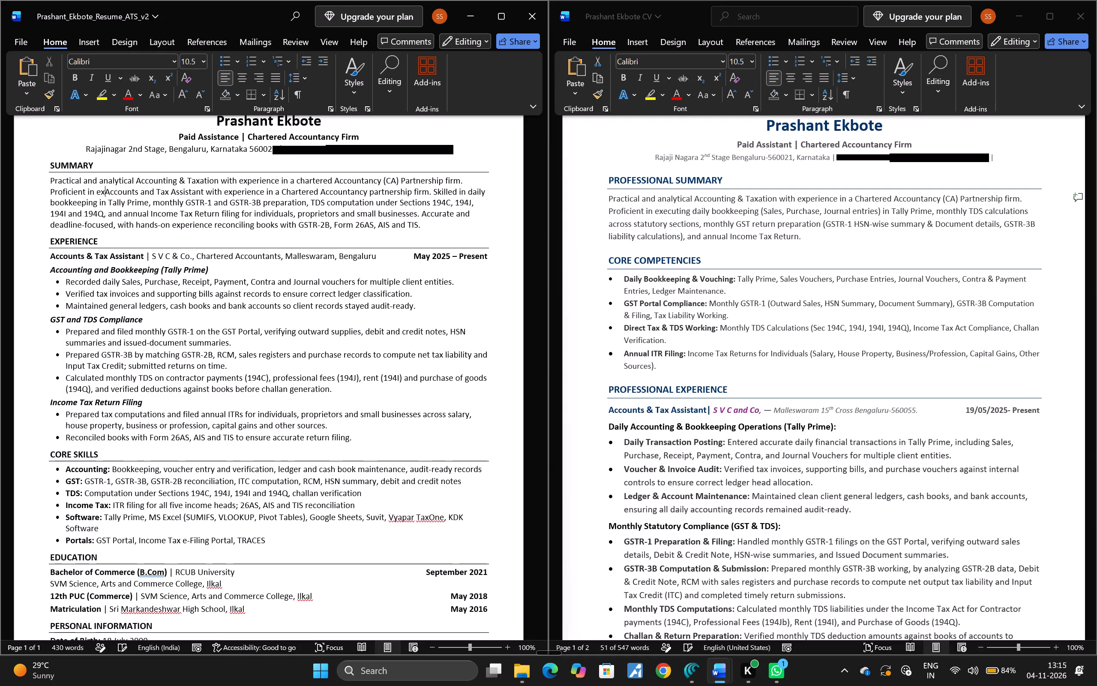
key("c")
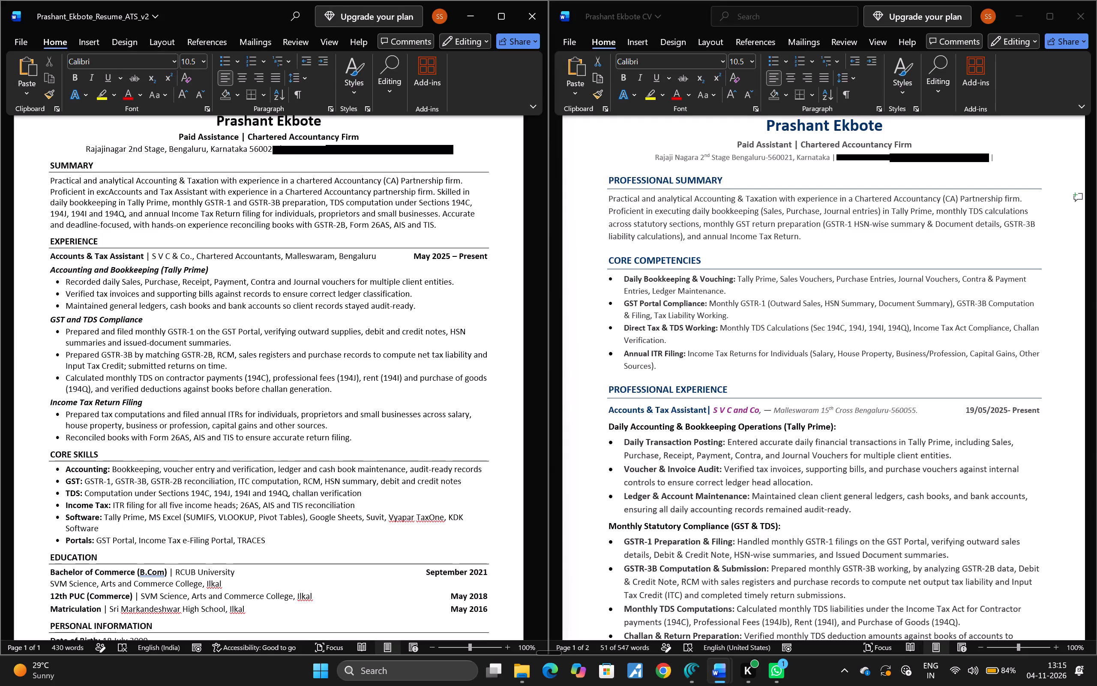
key("BackSpace")
type("ecuting")
key("space")
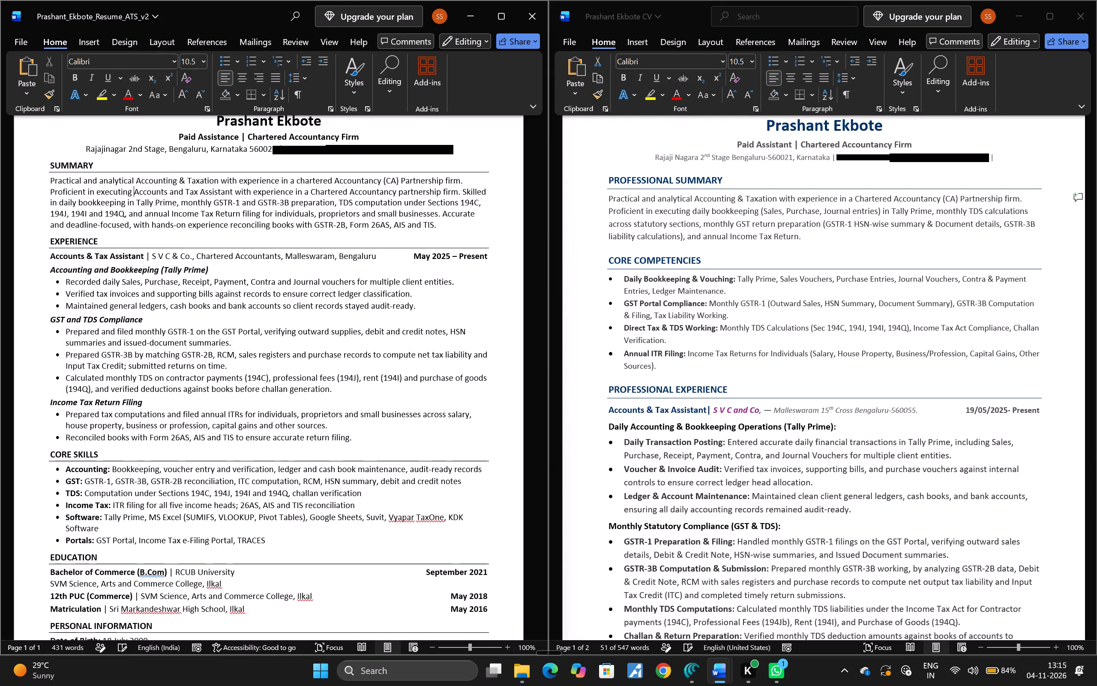
type("daily boookkeeping")
key("space")
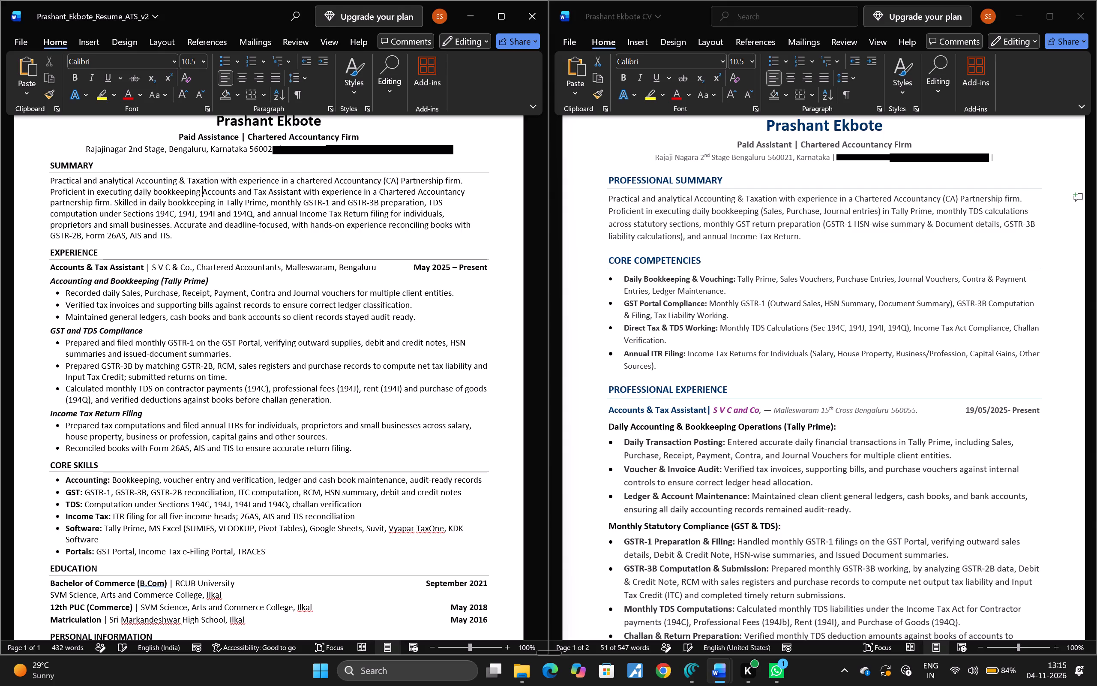
Continue the new summary sentence with "(Sales, Purchase, Journal entries) in Tally Prime" after "daily bookkeeping".
type("()")
key("Left")
type("Sales")
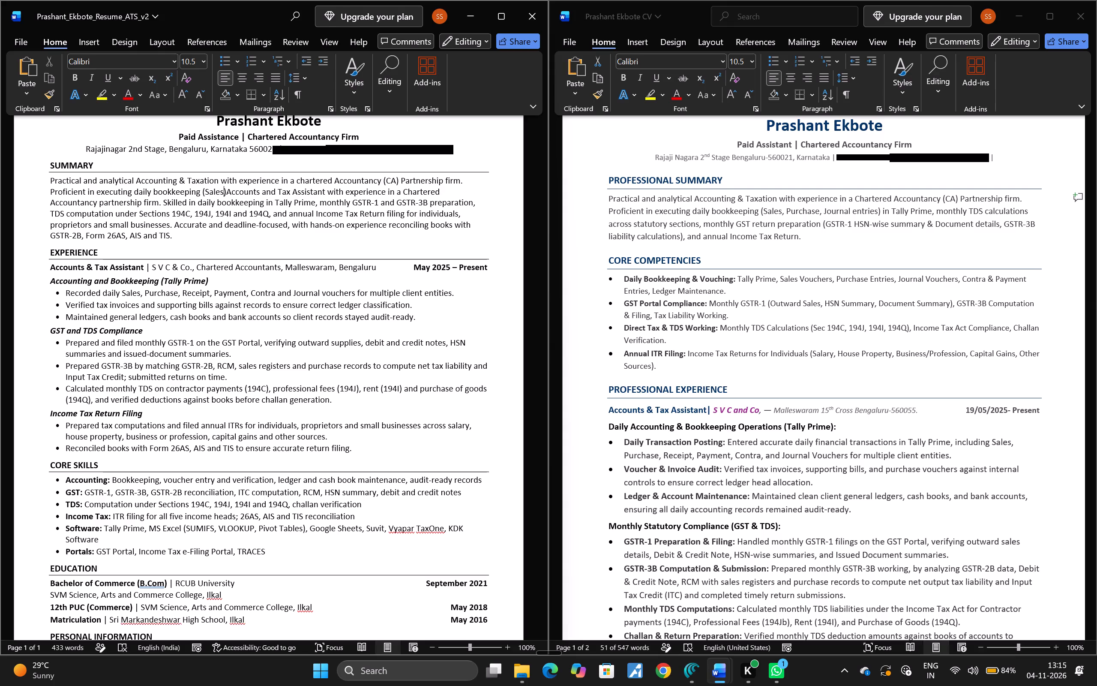
key("comma")
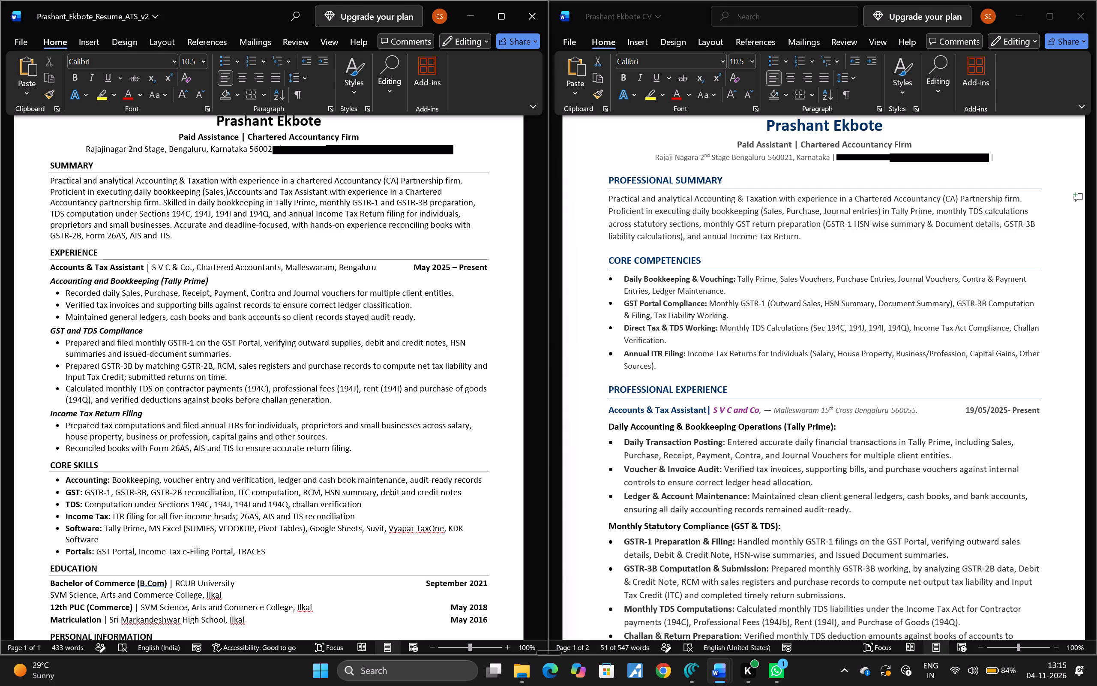
key("space")
type("Pur")
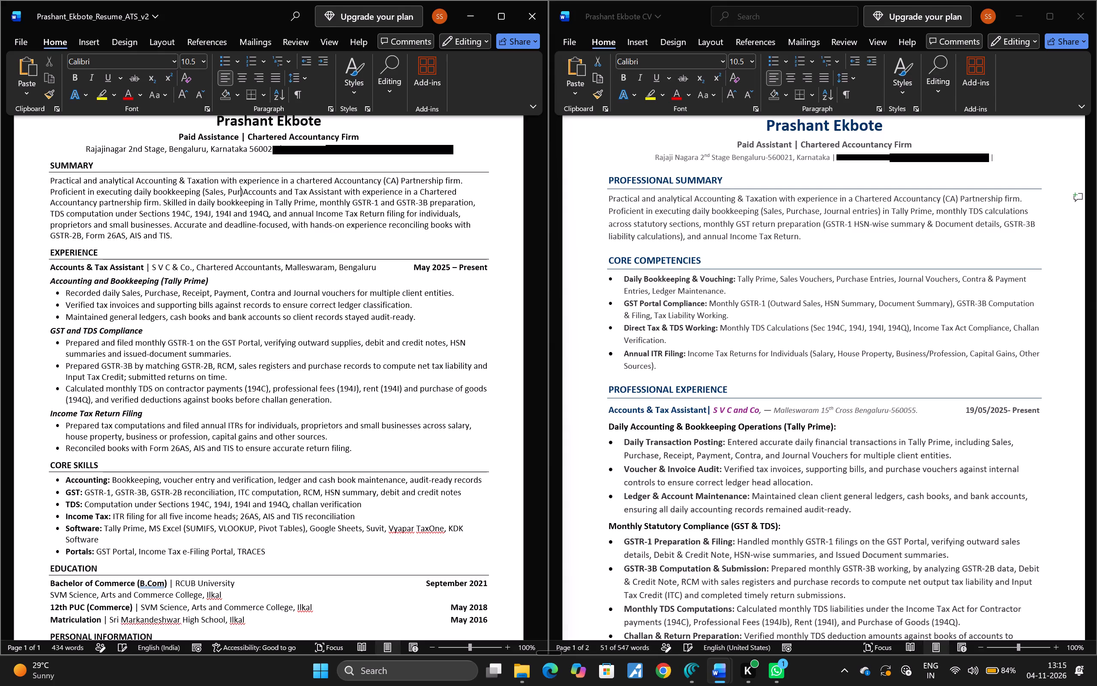
type("chase")
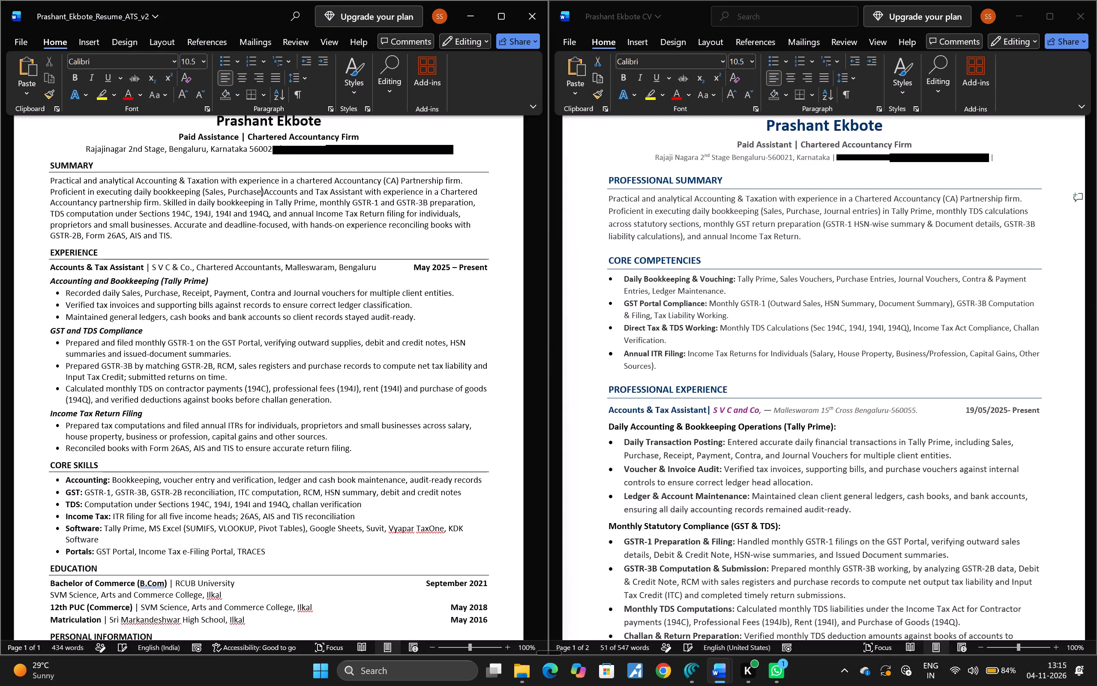
type(", Jour")
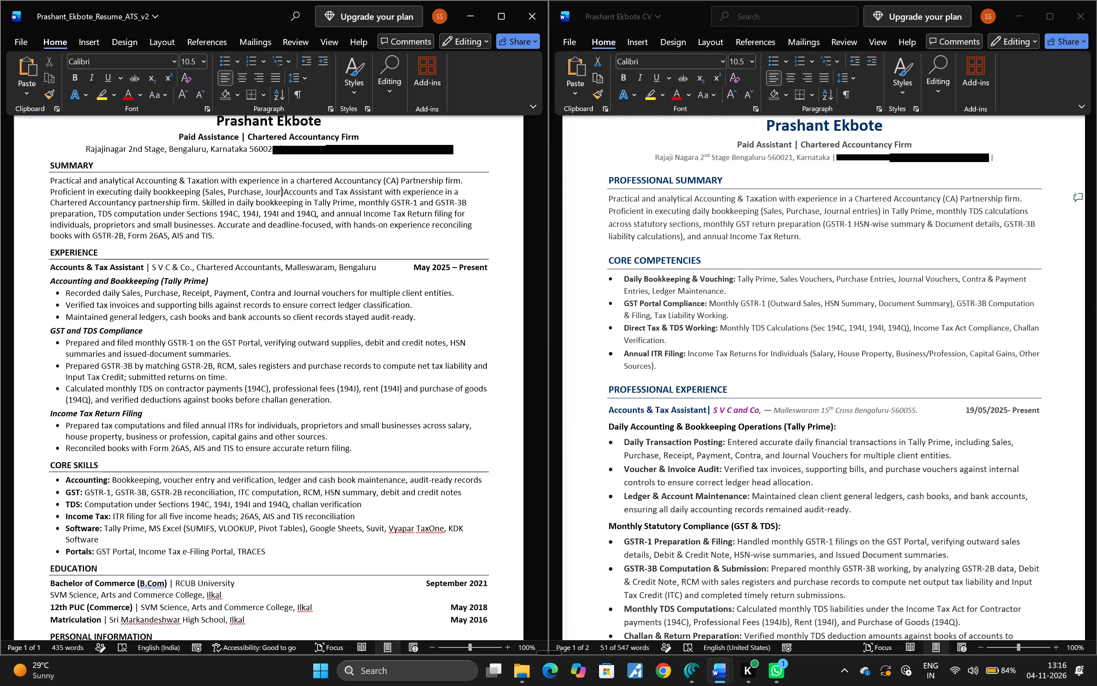
type("nal en")
type("tries")
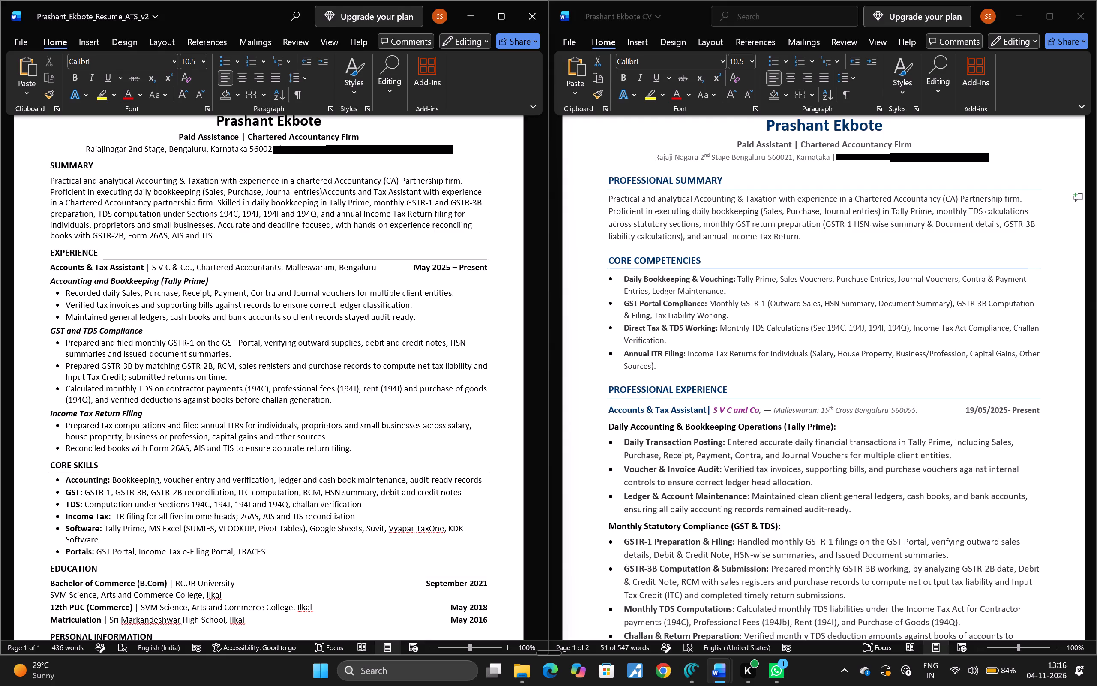
key("Right")
key("space")
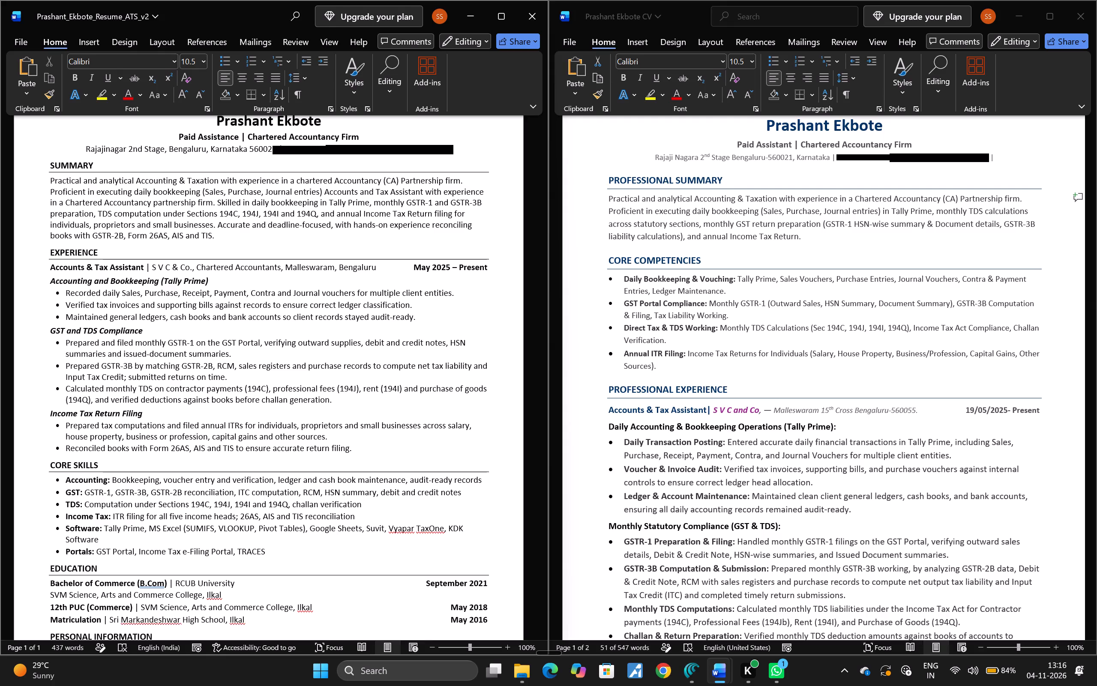
type("in Tally")
key("space")
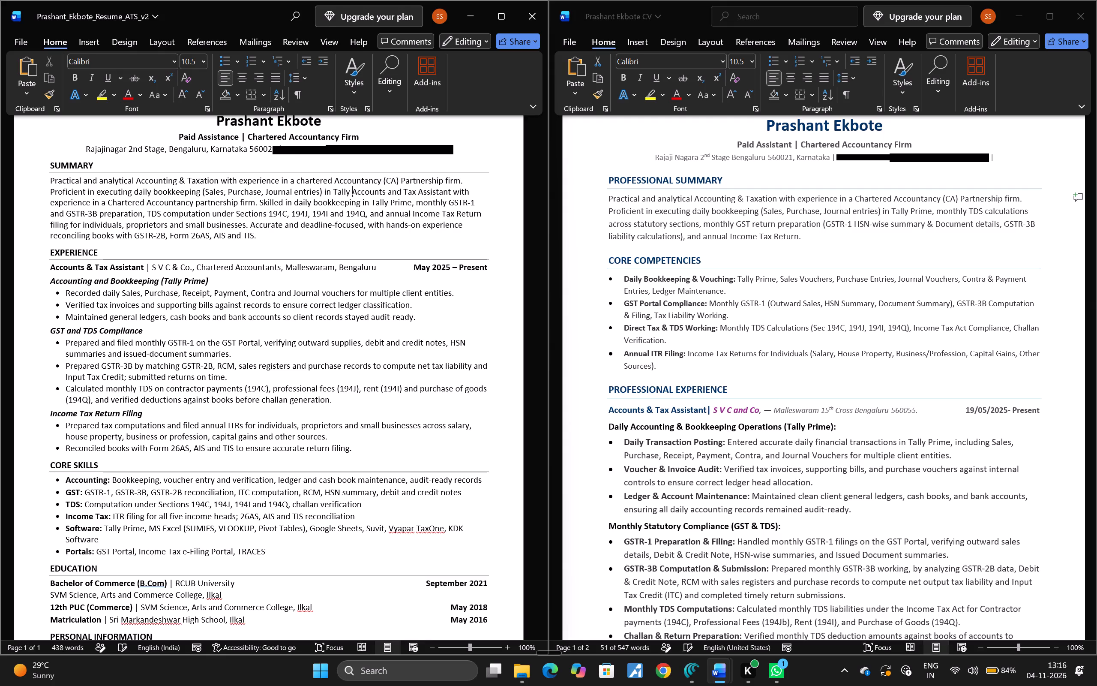
type("Prime")
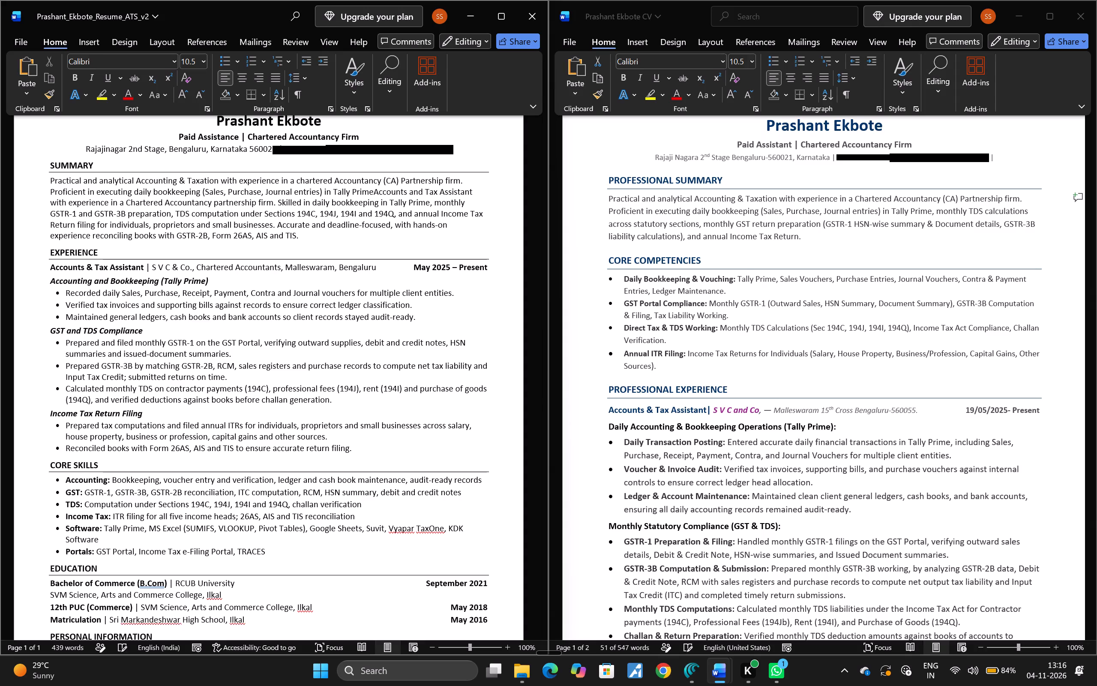
Add ", monthly TDS calculations" after "Tally Prime" in the new summary sentence.
type(", monthly")
key("space")
type("TDS")
key("space")
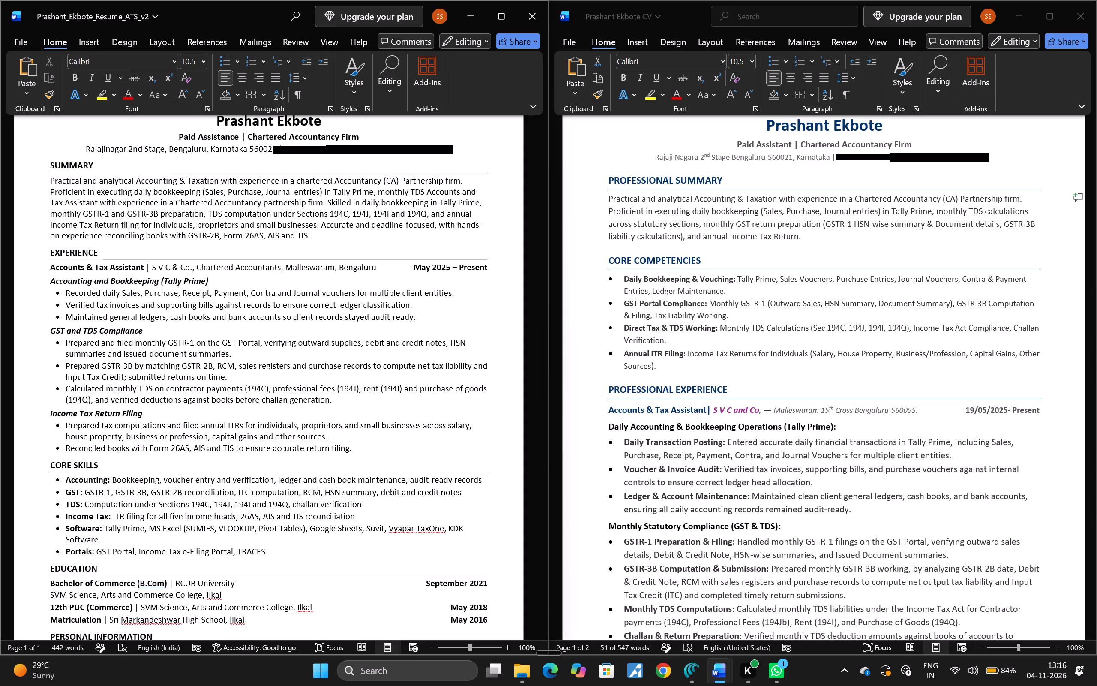
type("cal")
type("culation")
key("s")
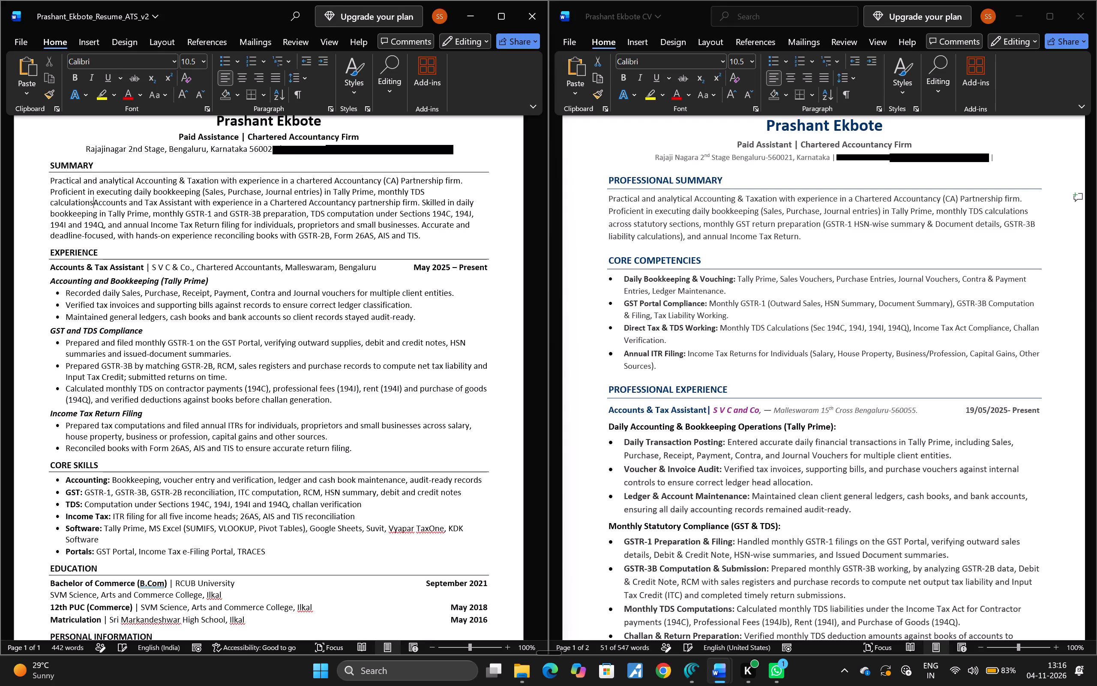
key("space")
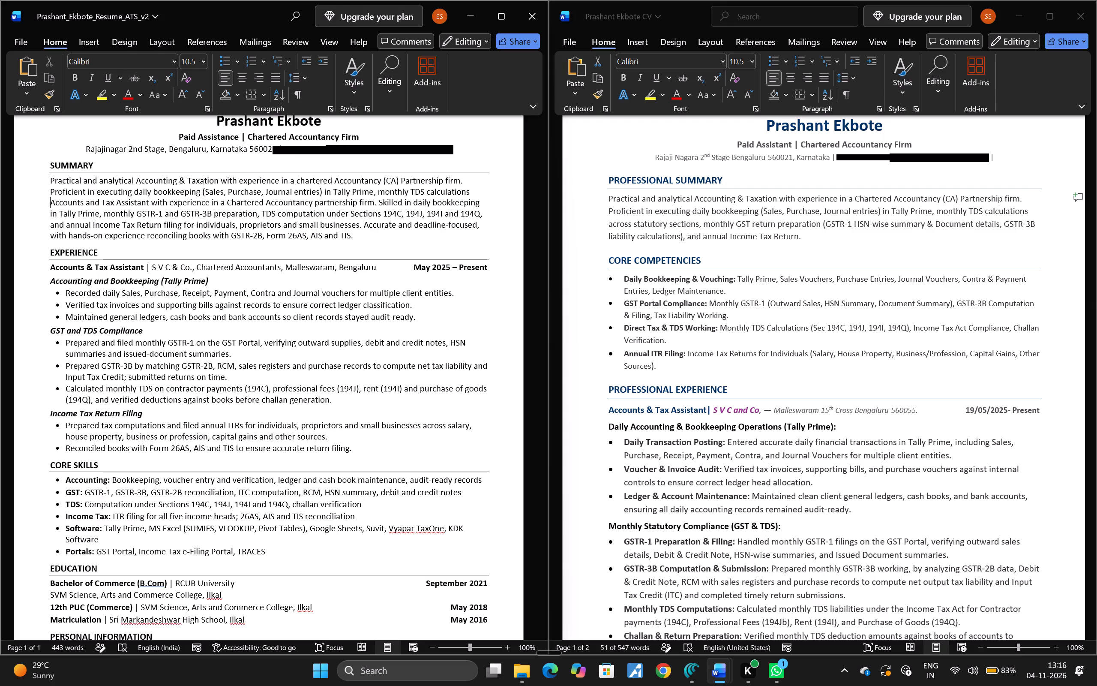
Extend the TDS phrase in the summary with "across statutory sections".
type("acre")
key("BackSpace")
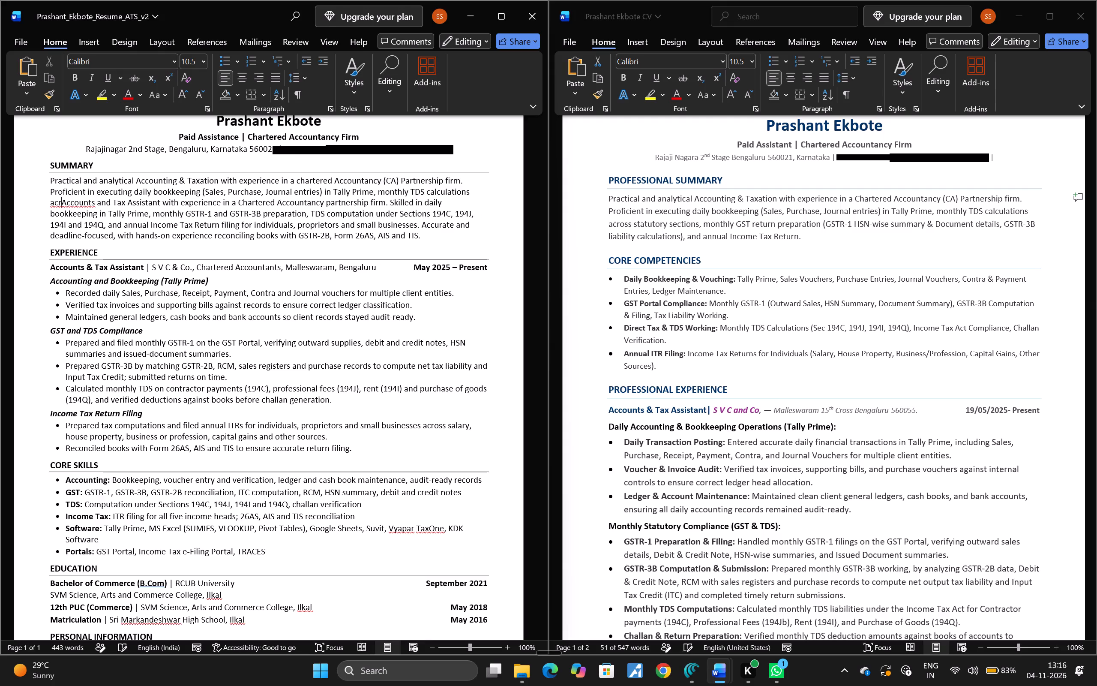
key("o")
type("ss")
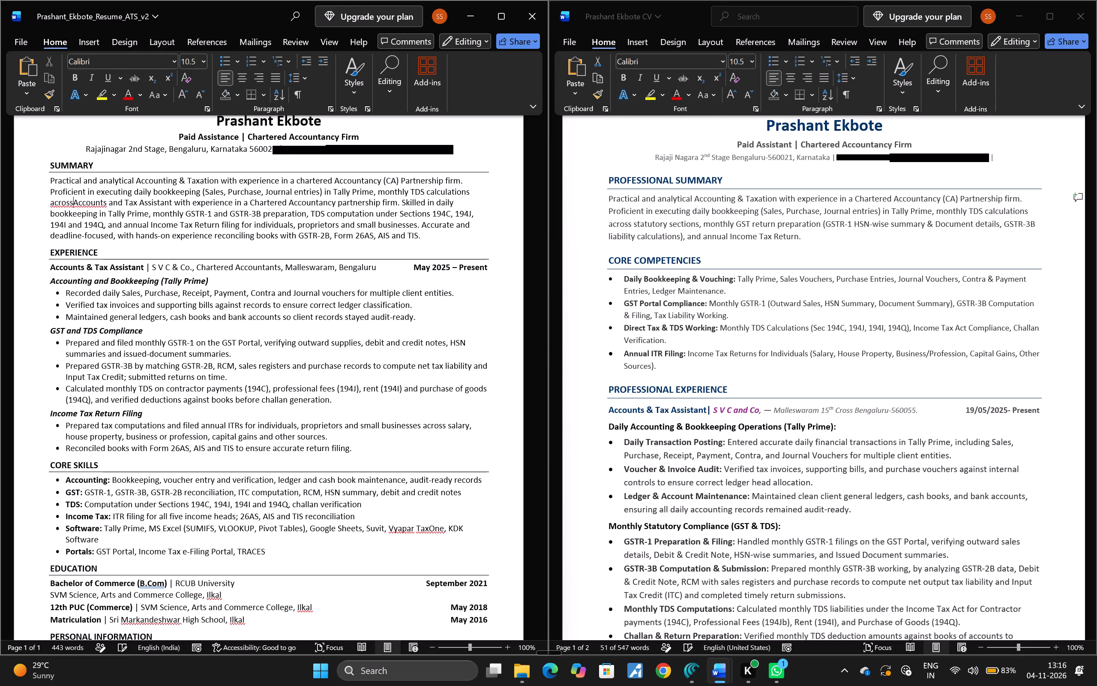
key("space")
type("st")
type("atut")
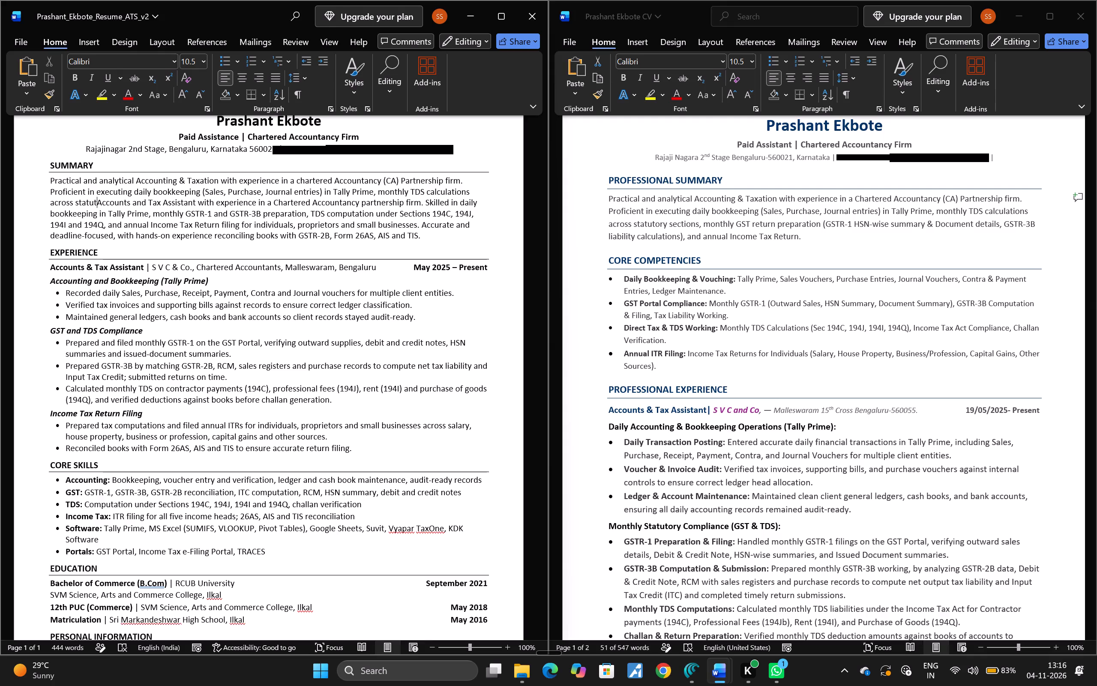
type("ory")
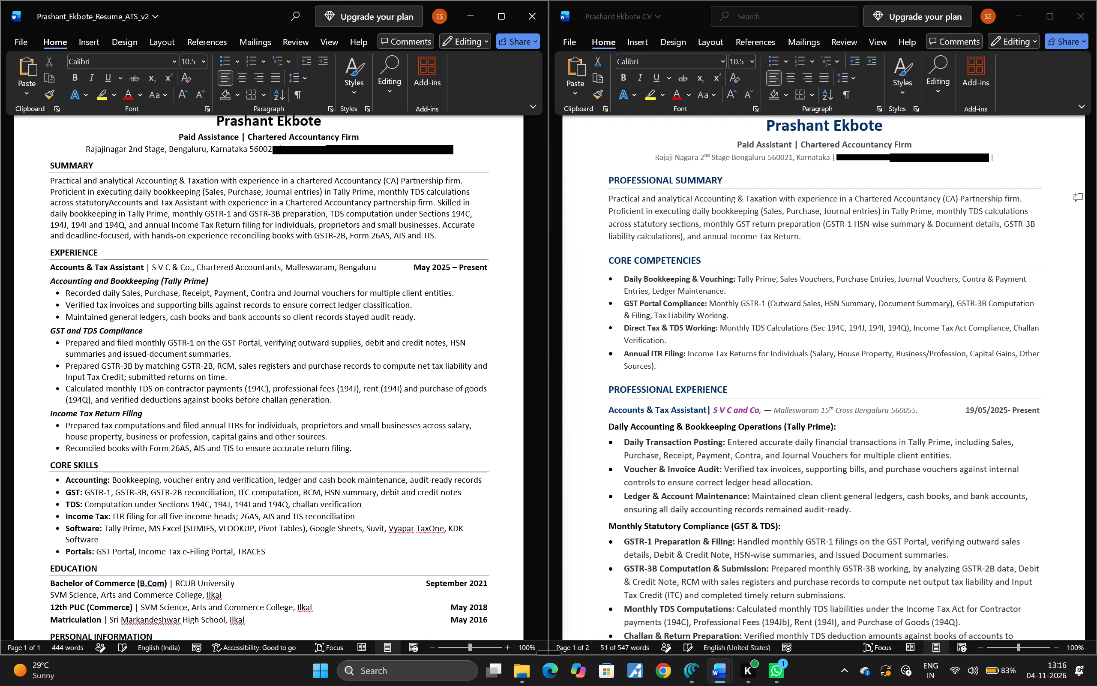
key("space")
type("sections")
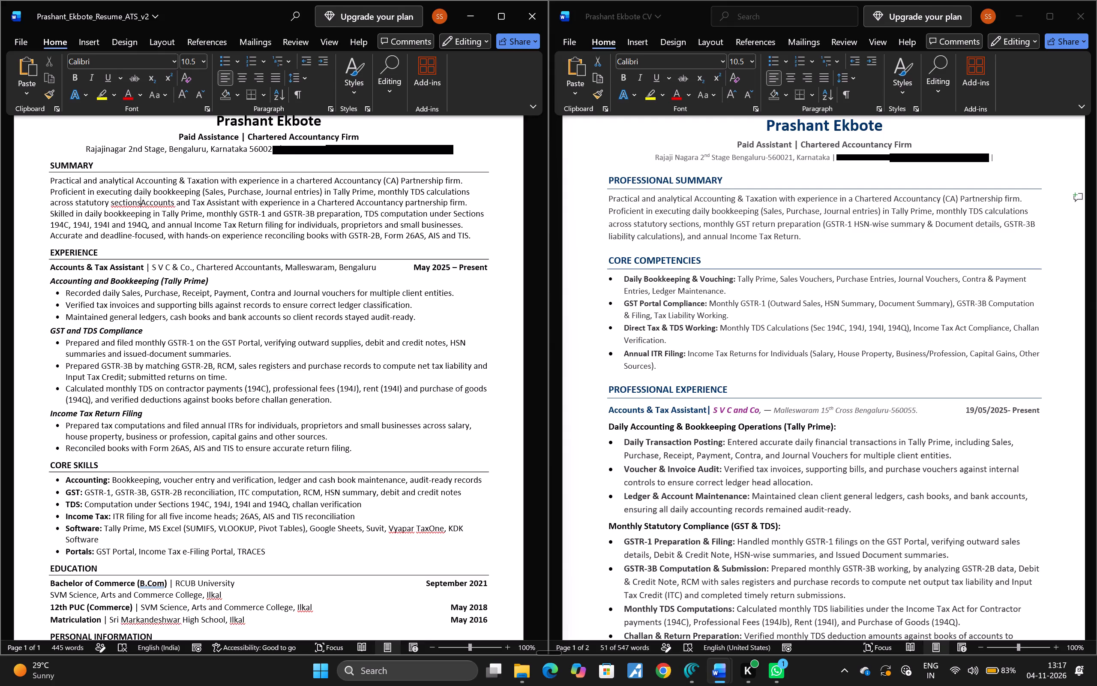
Add ", monthly GST return preparation" after "statutory sections" in the summary sentence.
type(", monthly")
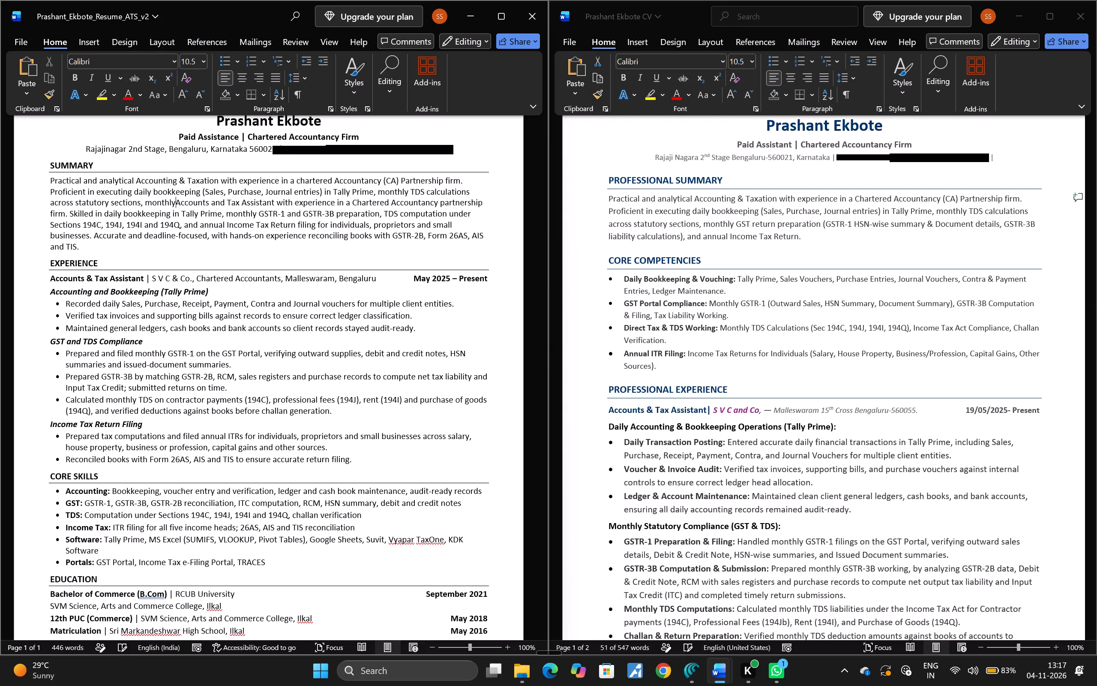
key("space")
type("GST")
key("space")
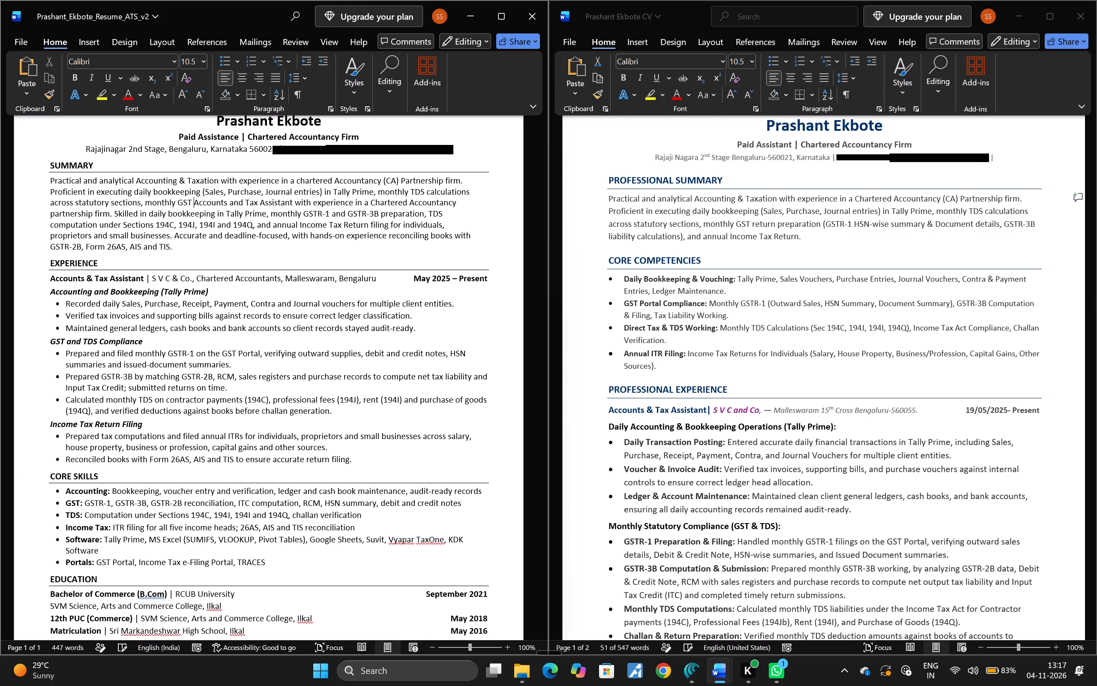
type("return pre")
type("paration")
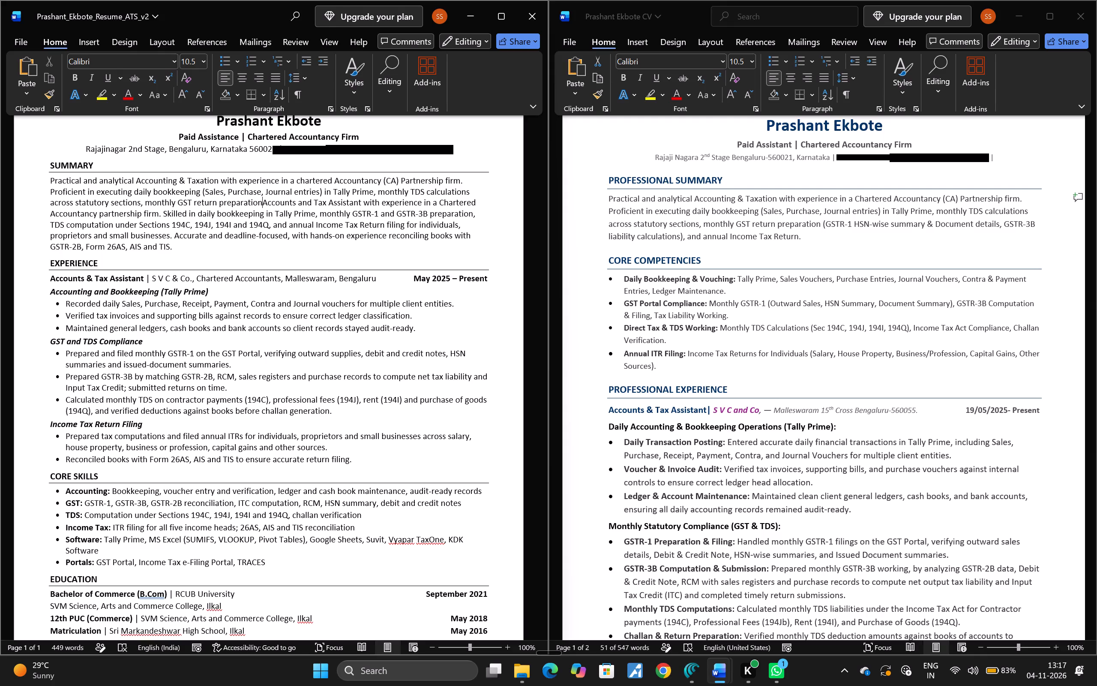
Add a parenthetical "(GSTR-1 HSN-wise summary)" after "monthly GST return preparation" in the resume's summary.
key("space")
type("()")
key("Left")
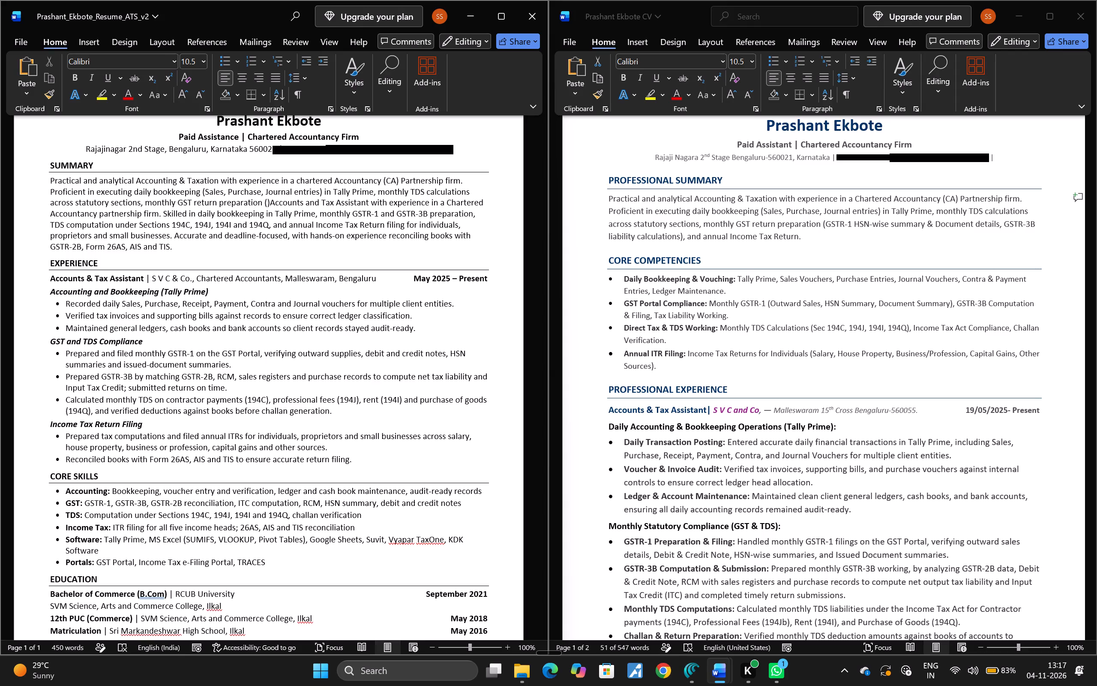
type("GST")
type("R-")
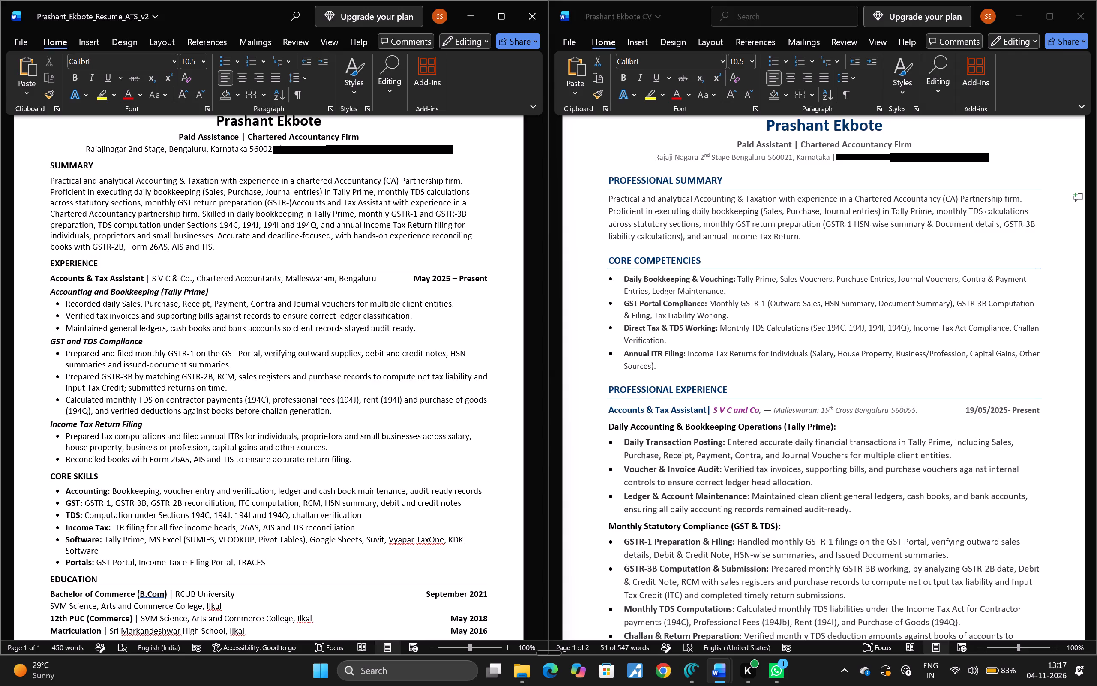
key("1")
key("space")
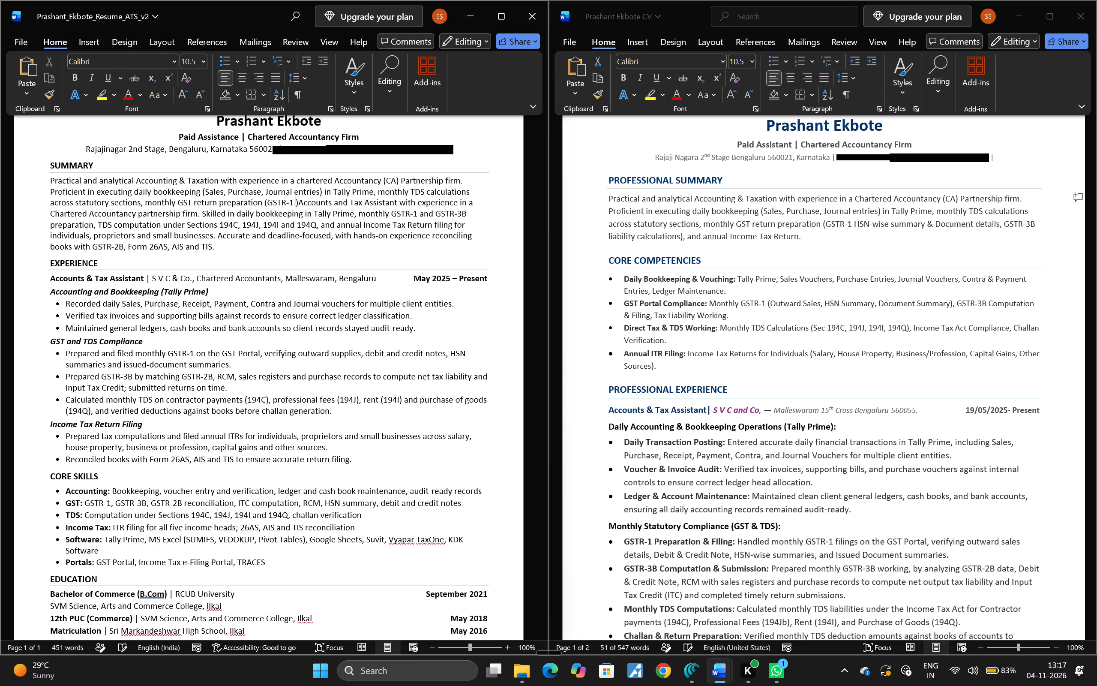
type("HSN")
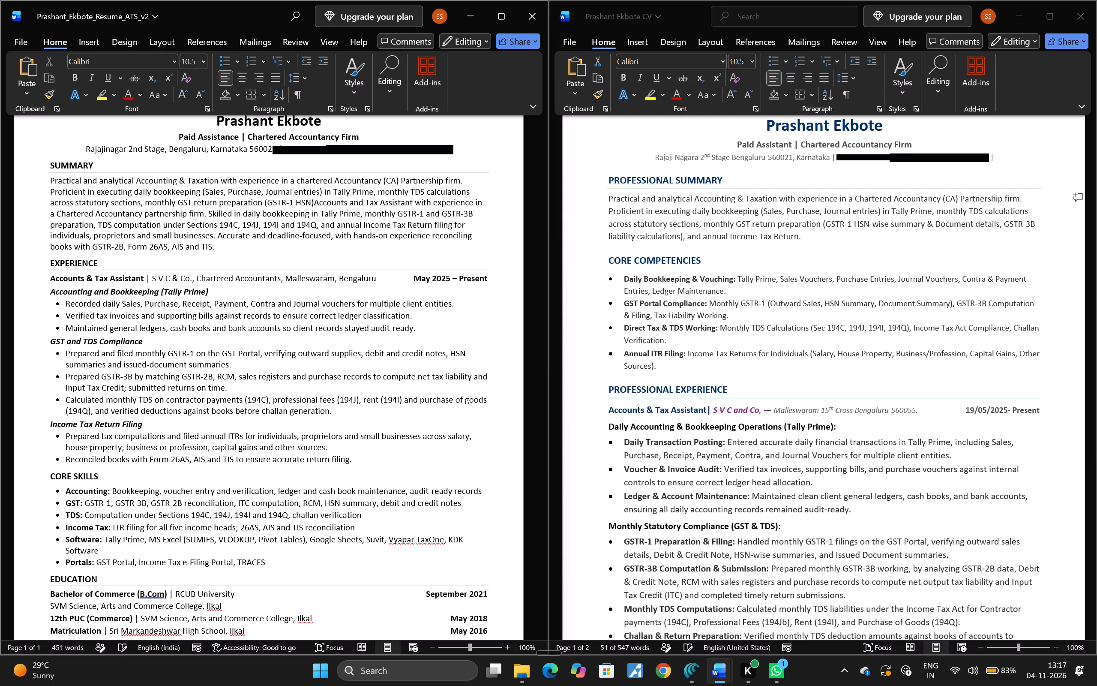
type("-wise")
key("space")
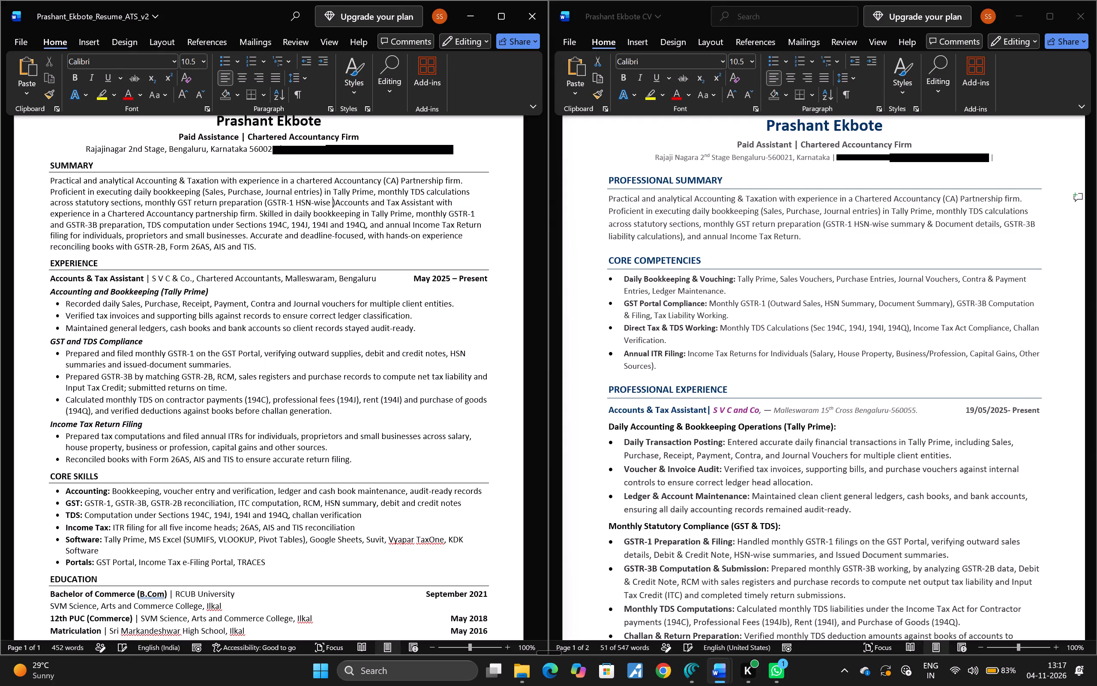
type("summary")
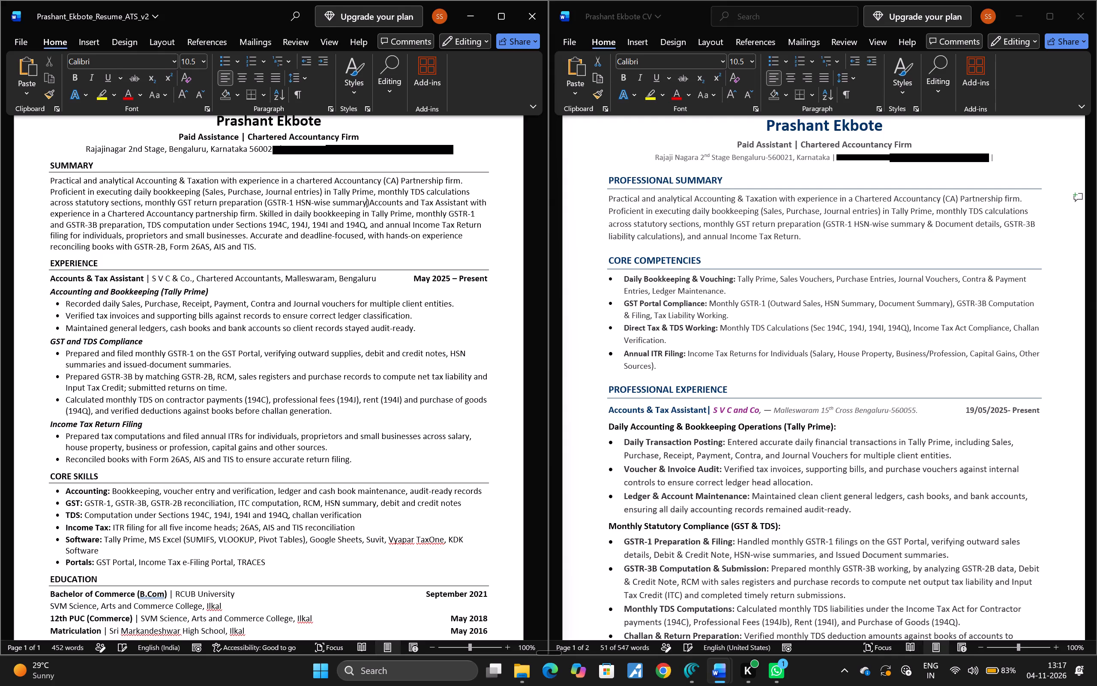
Extend the text inside the GST parentheses with "& Document details, GSTR-3B liability calculations" after "HSN-wise summary".
key("space")
type("& D")
type("ocumen")
type("t details, GST")
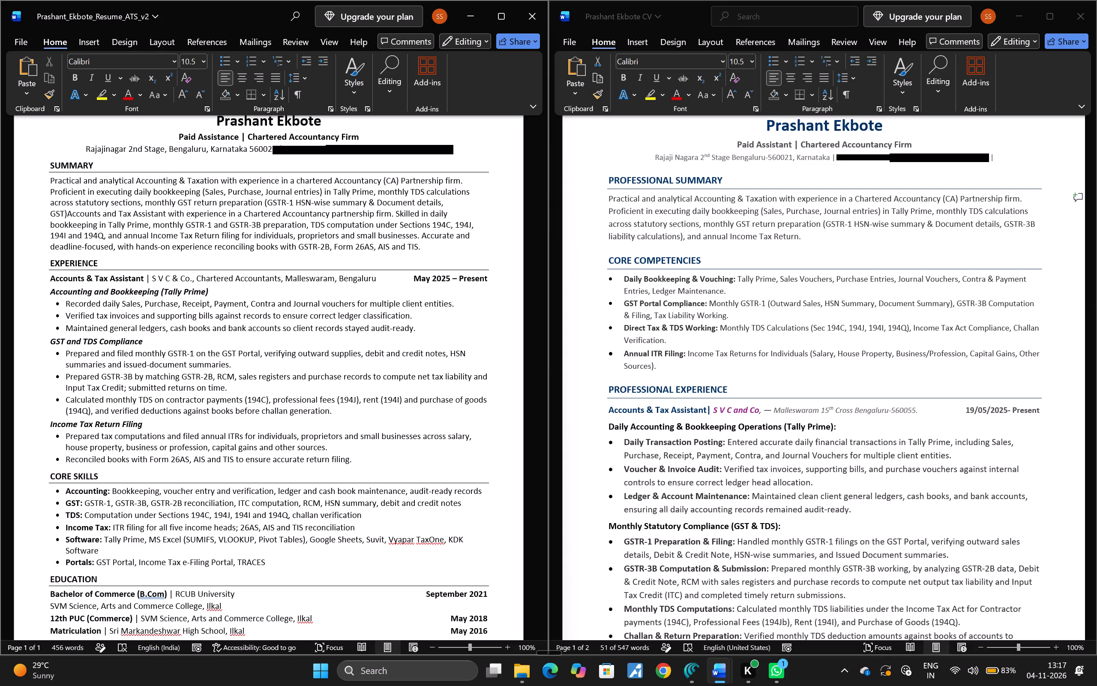
key("shift+r")
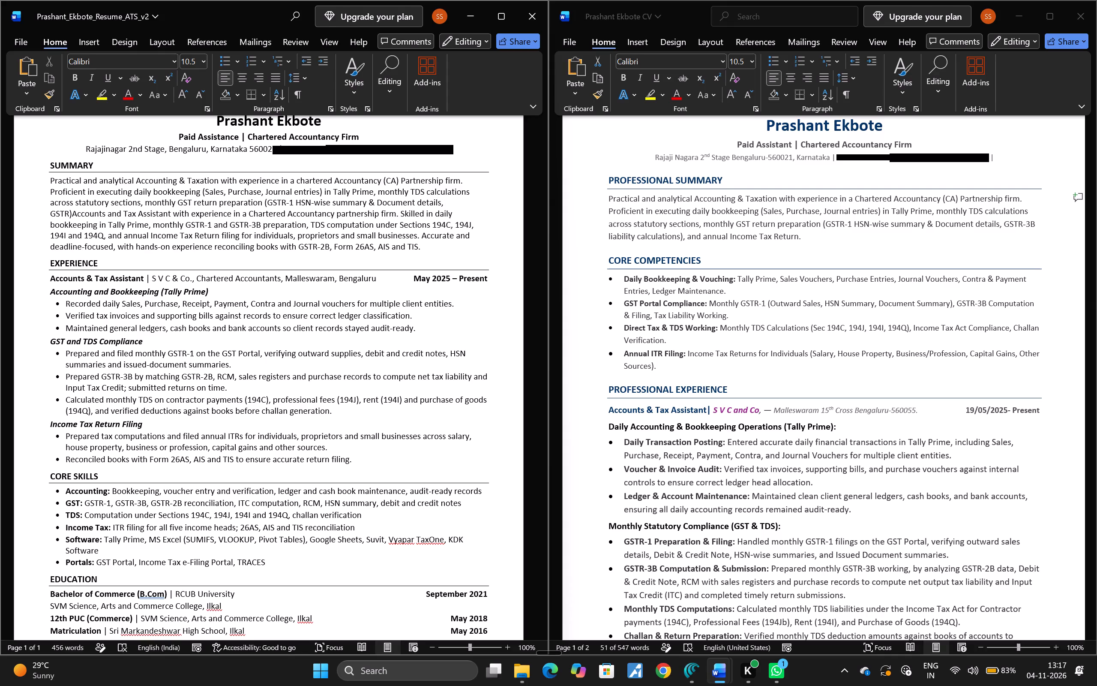
key("minus")
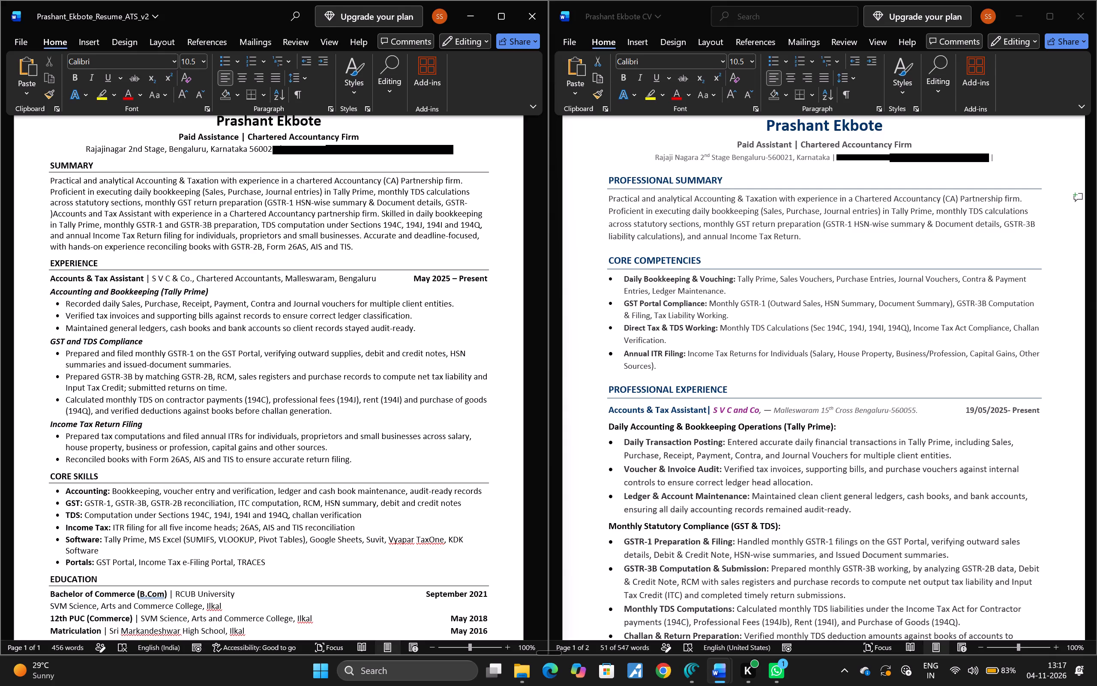
key("3")
key("shift+b")
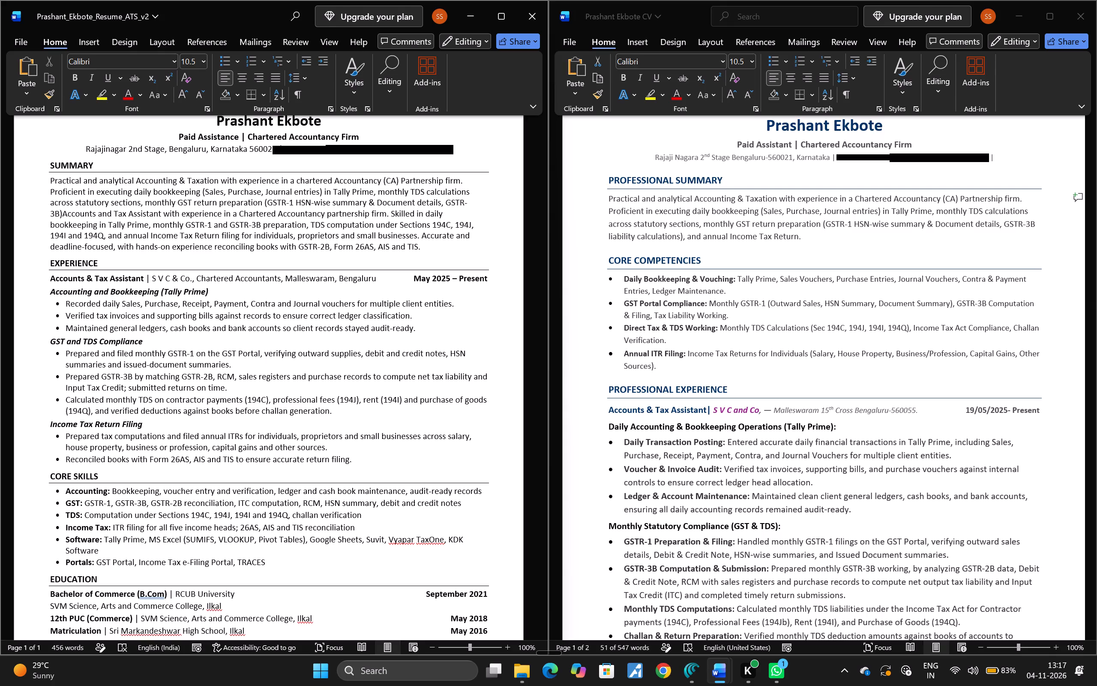
key("space")
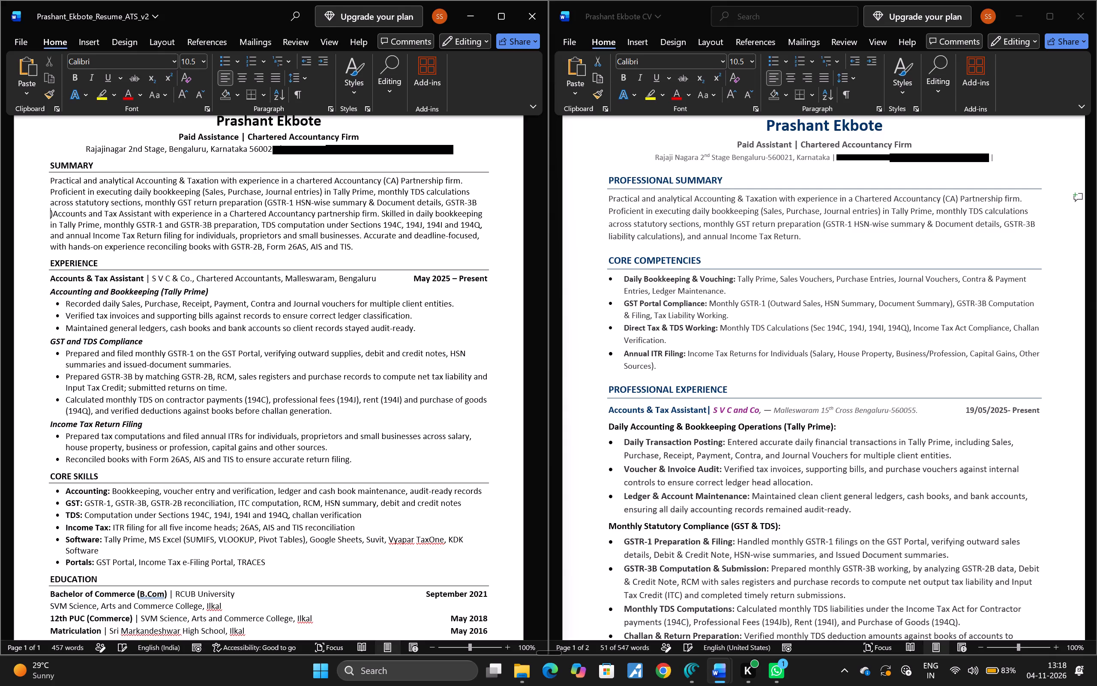
type("liab")
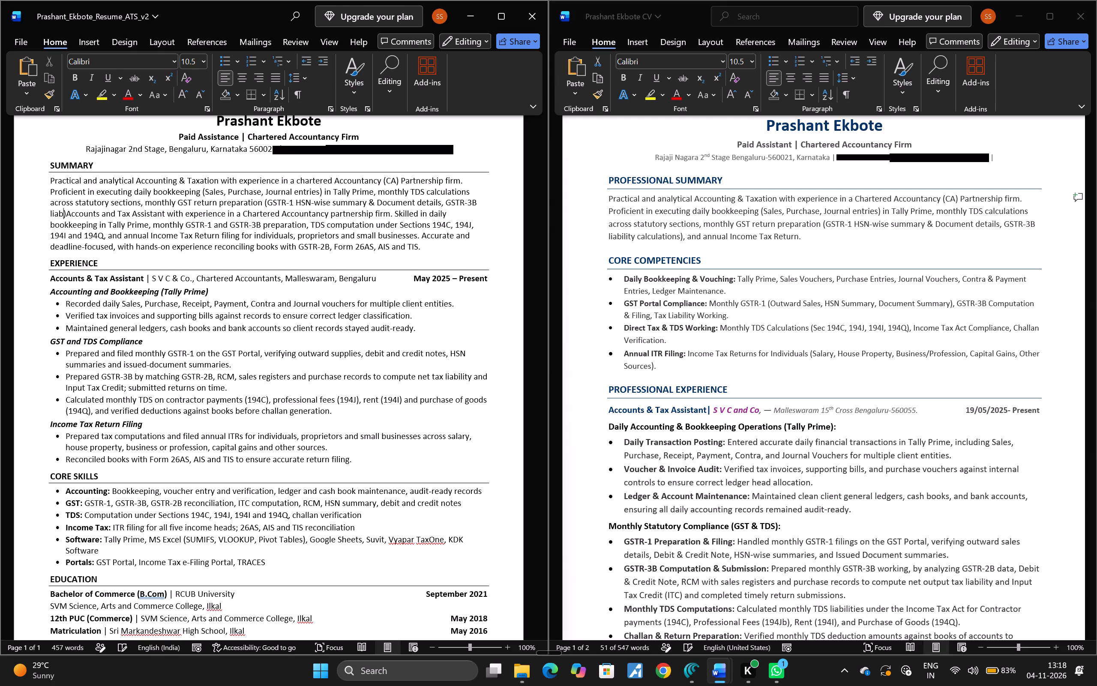
type("ility ca")
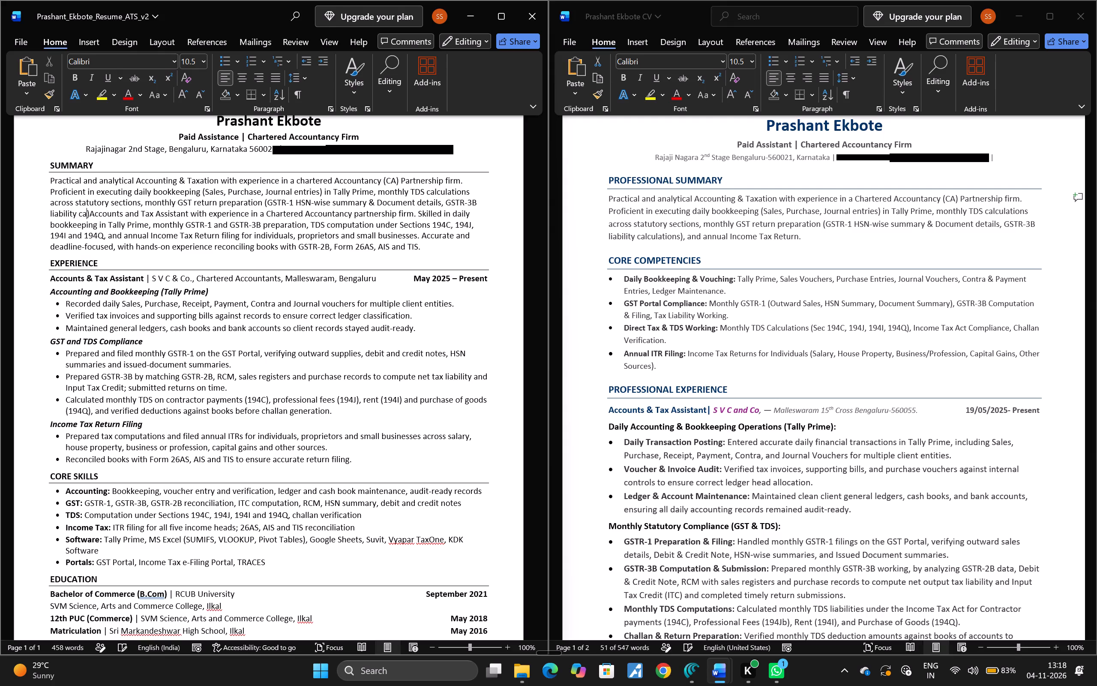
type("lc")
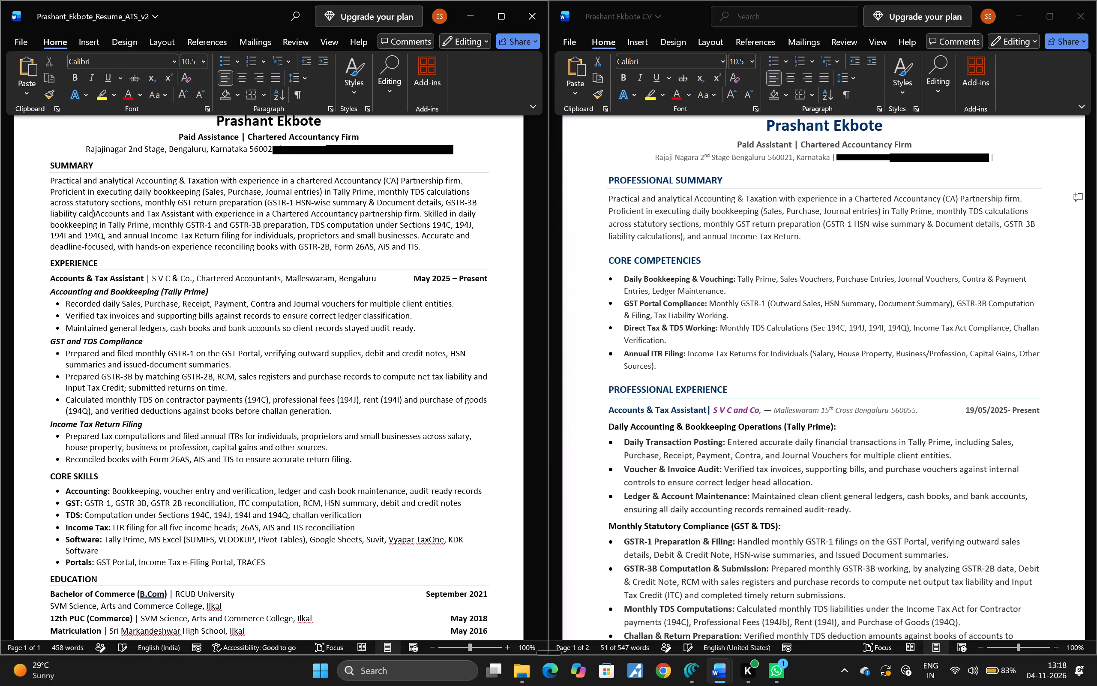
type("ulations")
key("Right")
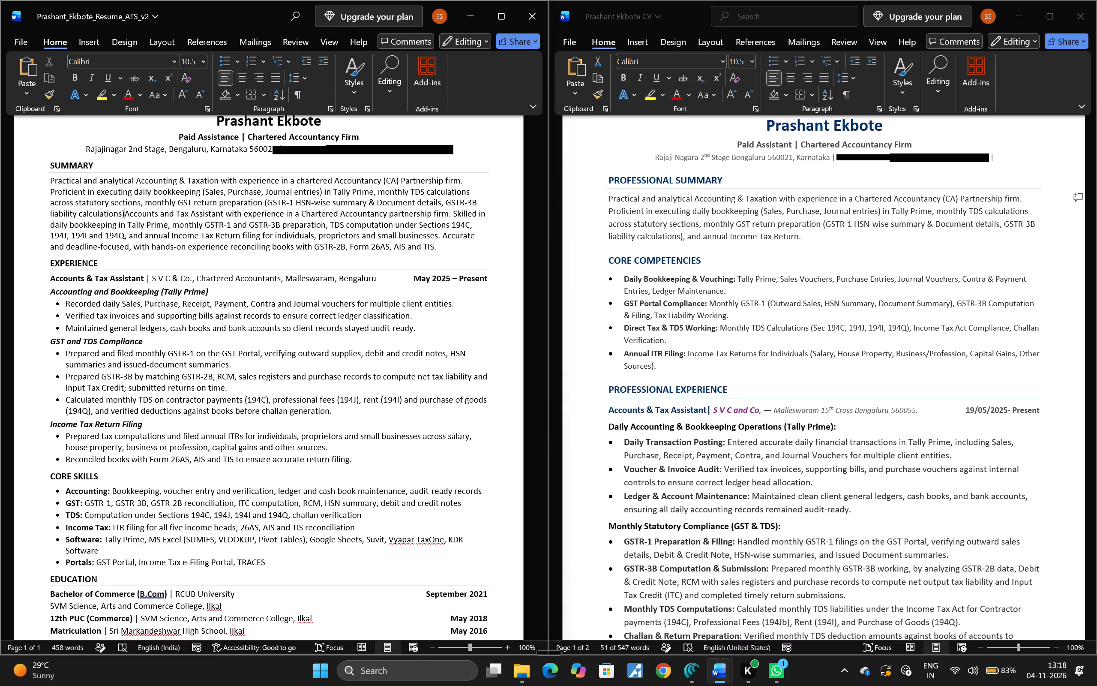
End the new summary sentence with ", and annual Income Tax Return." after the GST parentheses.
type(", and annual")
key("space")
type("Income Tax Return")
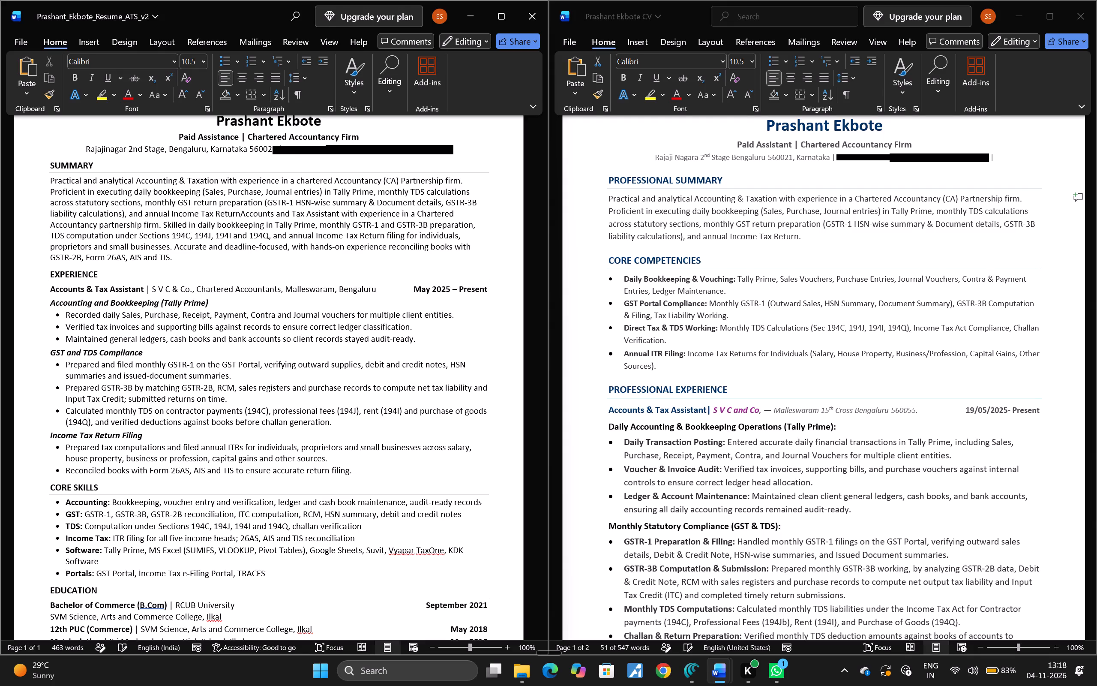
key("period")
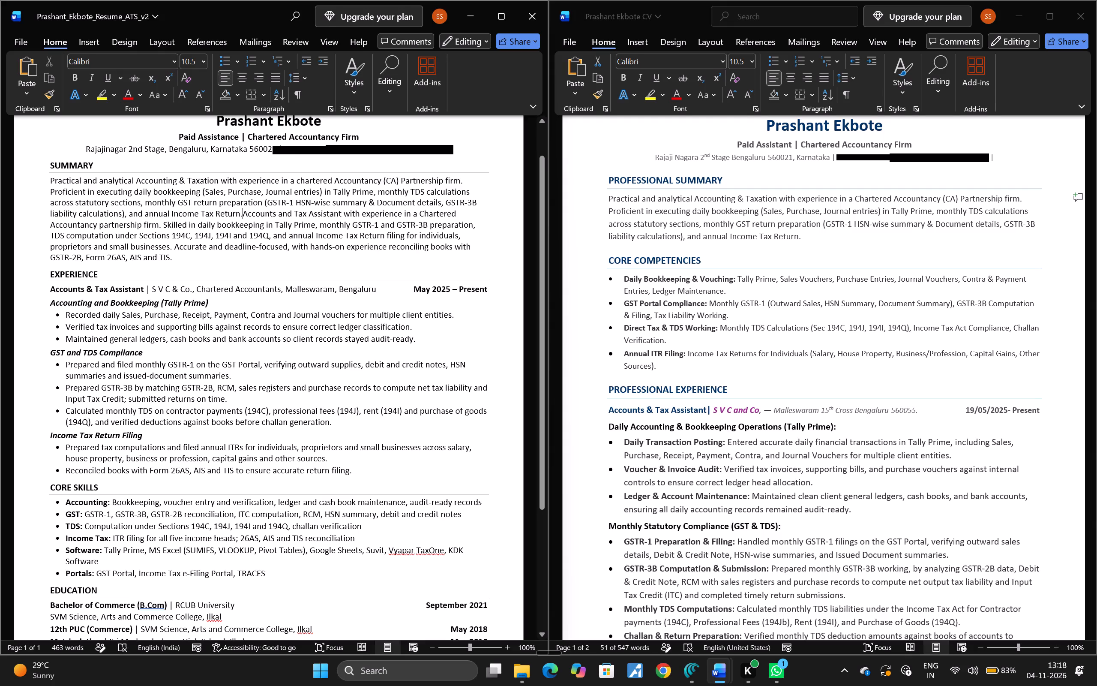
Insert a space between "Income Tax Return." and the old summary text starting "Accounts and Tax Assistant".
left_click_drag(243, 214, 276, 257)
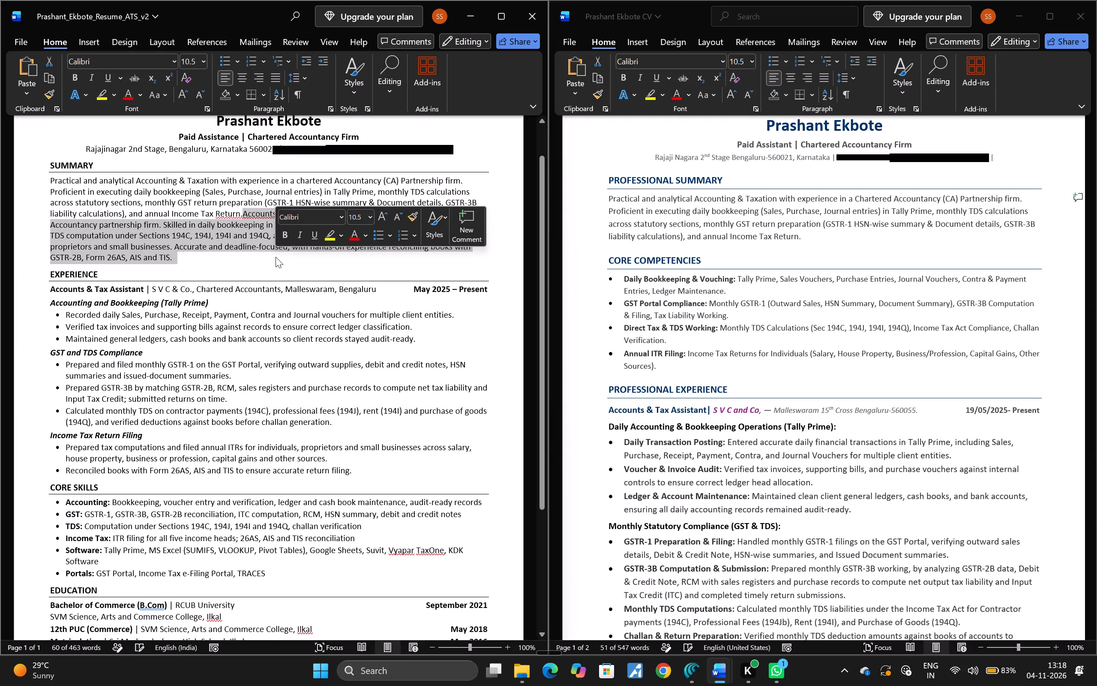
left_click(235, 250)
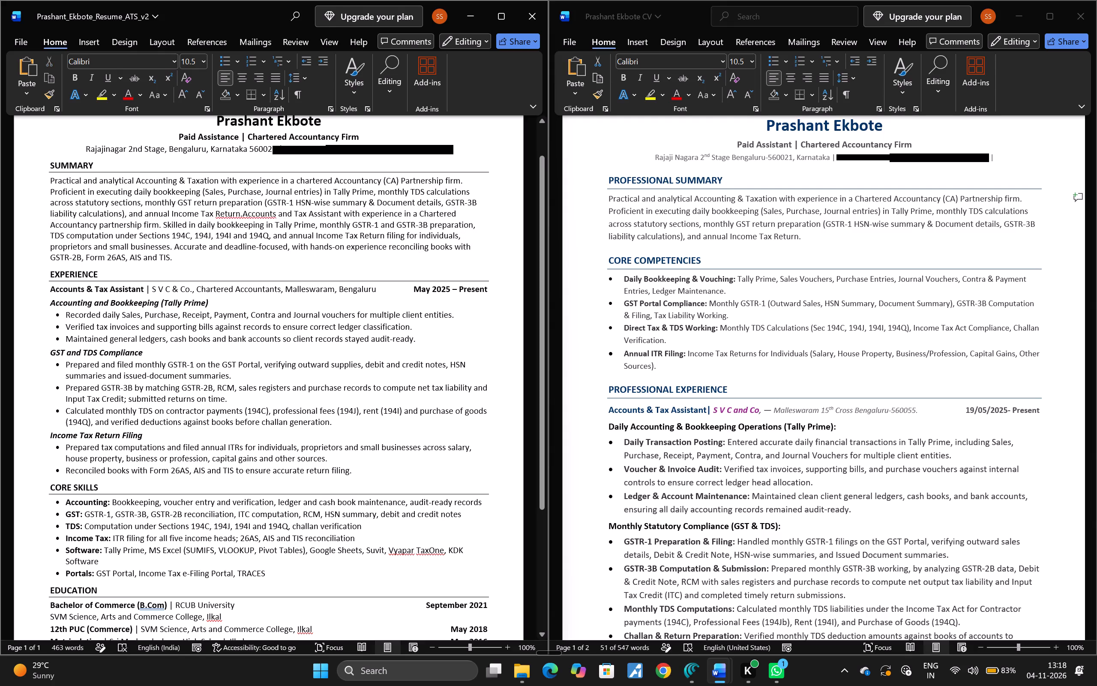
left_click(243, 214)
key("space")
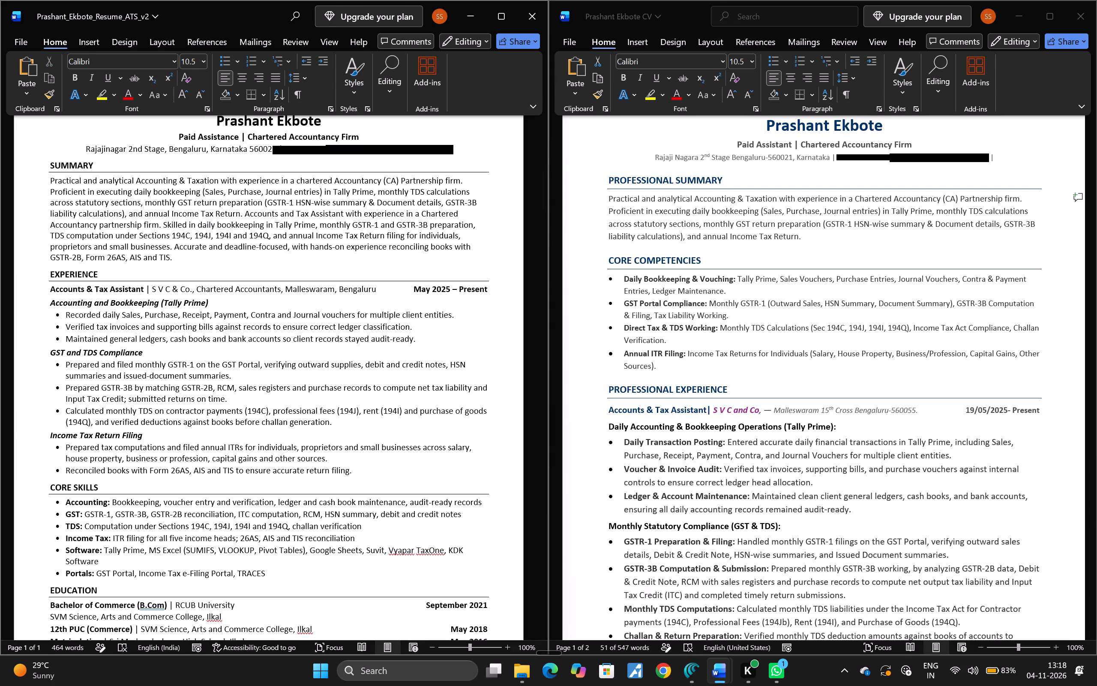
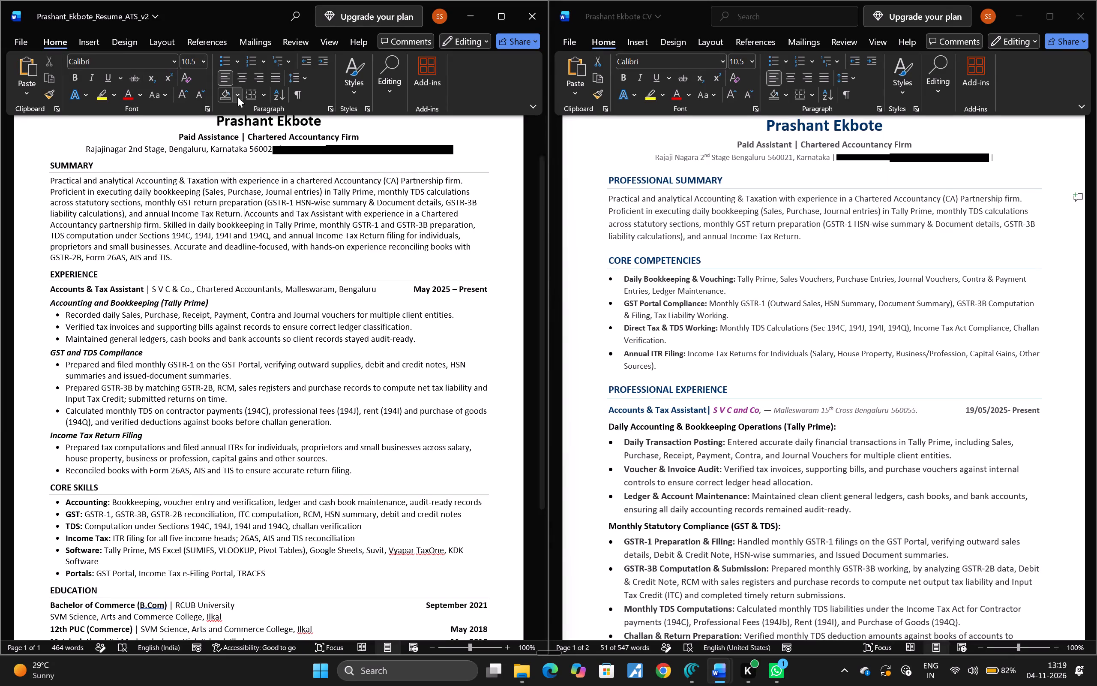
Delete the old summary text starting "Accounts and Tax Assistant" so the summary ends with "and annual Income Tax Return.".
left_click(243, 212)
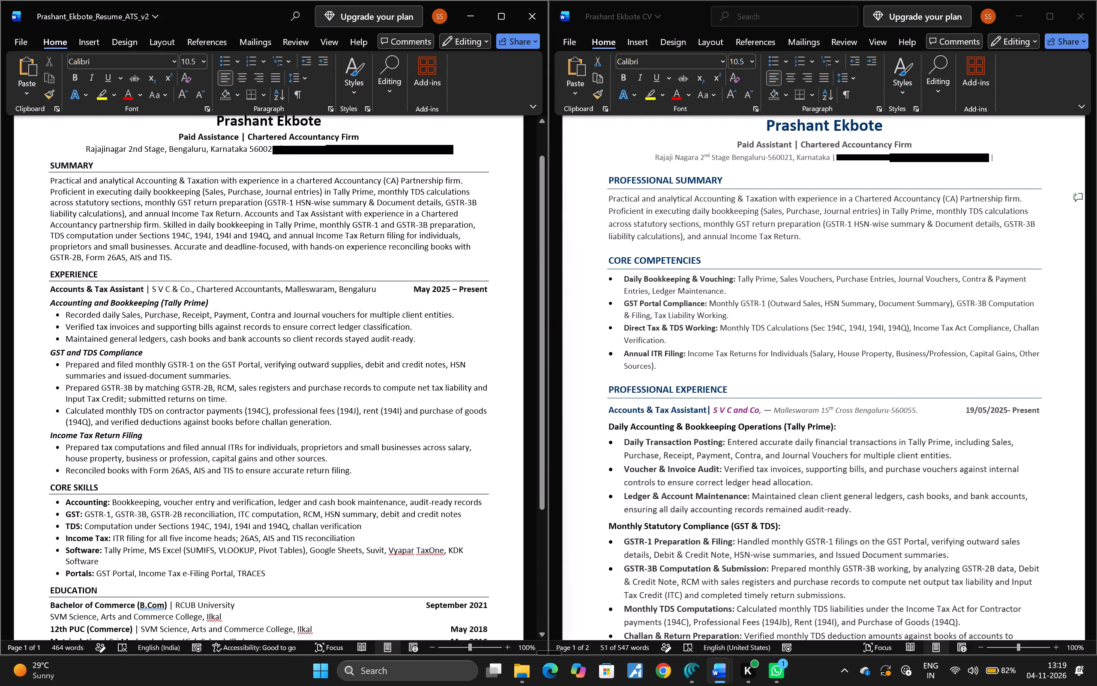
left_click_drag(241, 212, 294, 262)
key("BackSpace")
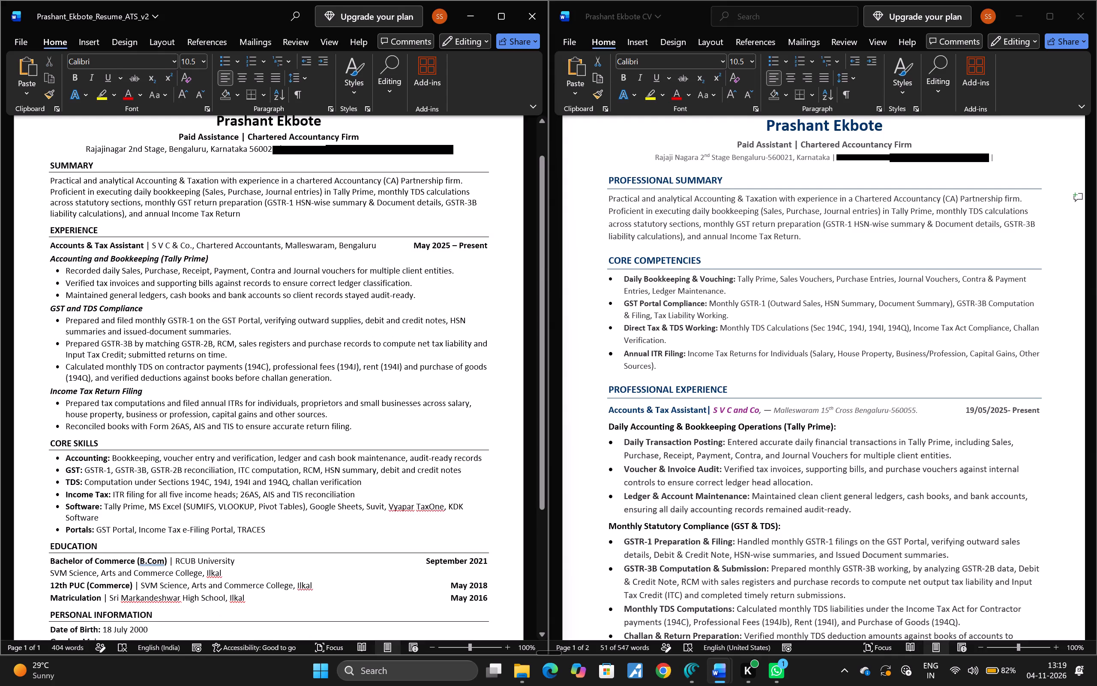
type(".")
key("space")
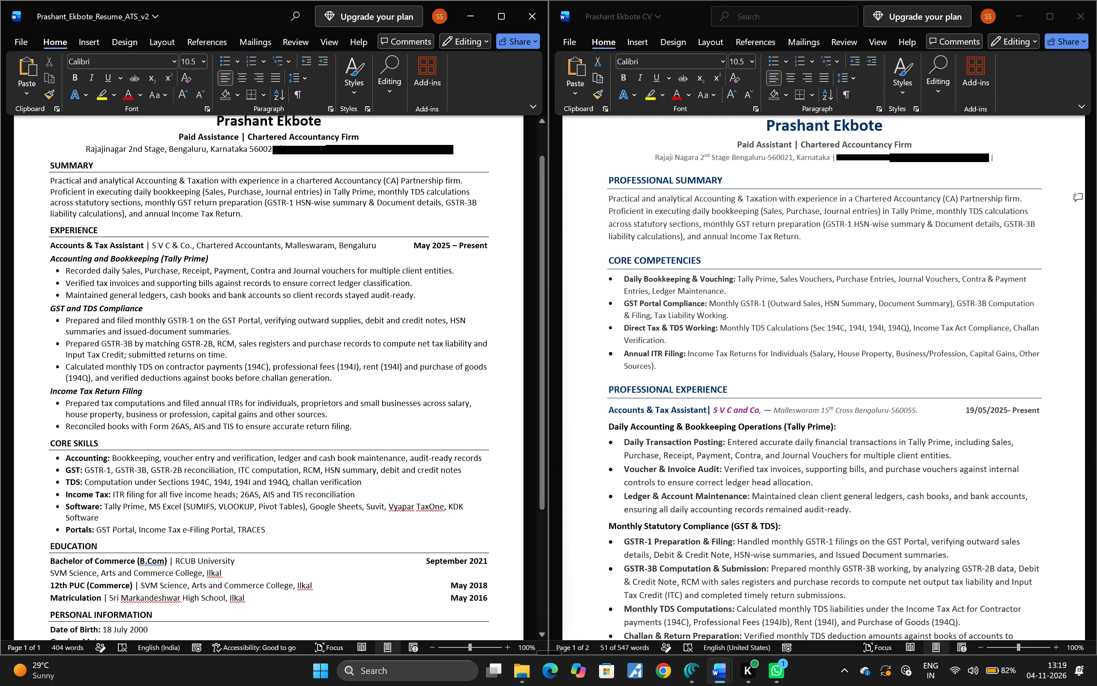
Compare the rewritten summary and the resume's experience, skills and education sections with the original CV's wording.
scroll(360, 359, "down", 2)
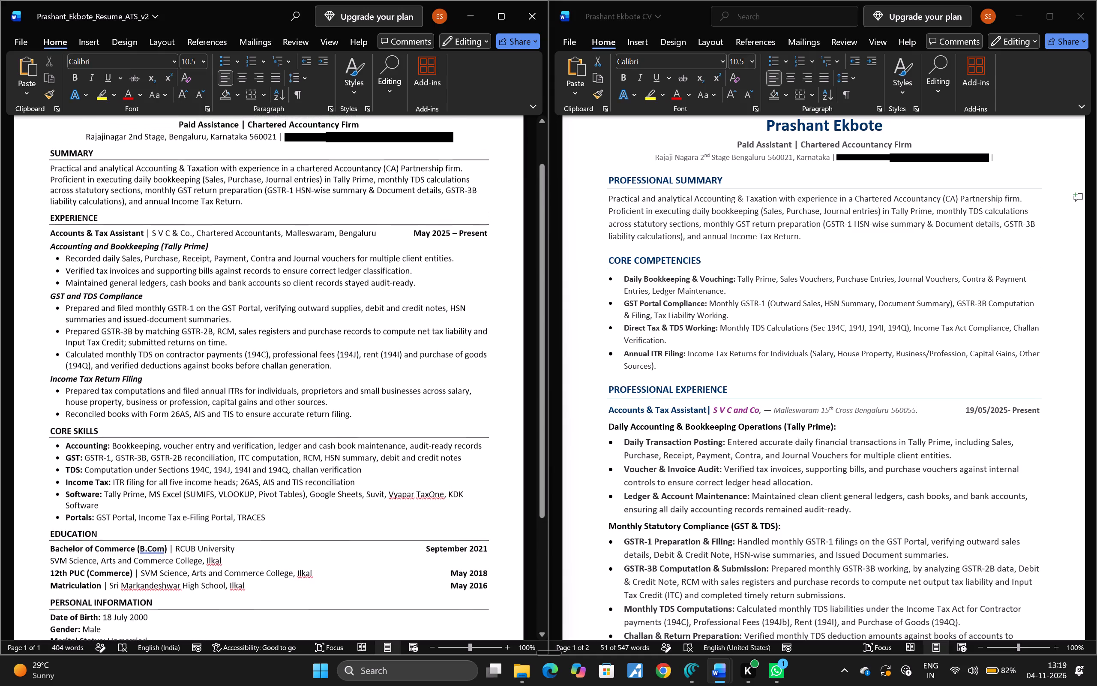
left_click_drag(805, 235, 716, 230)
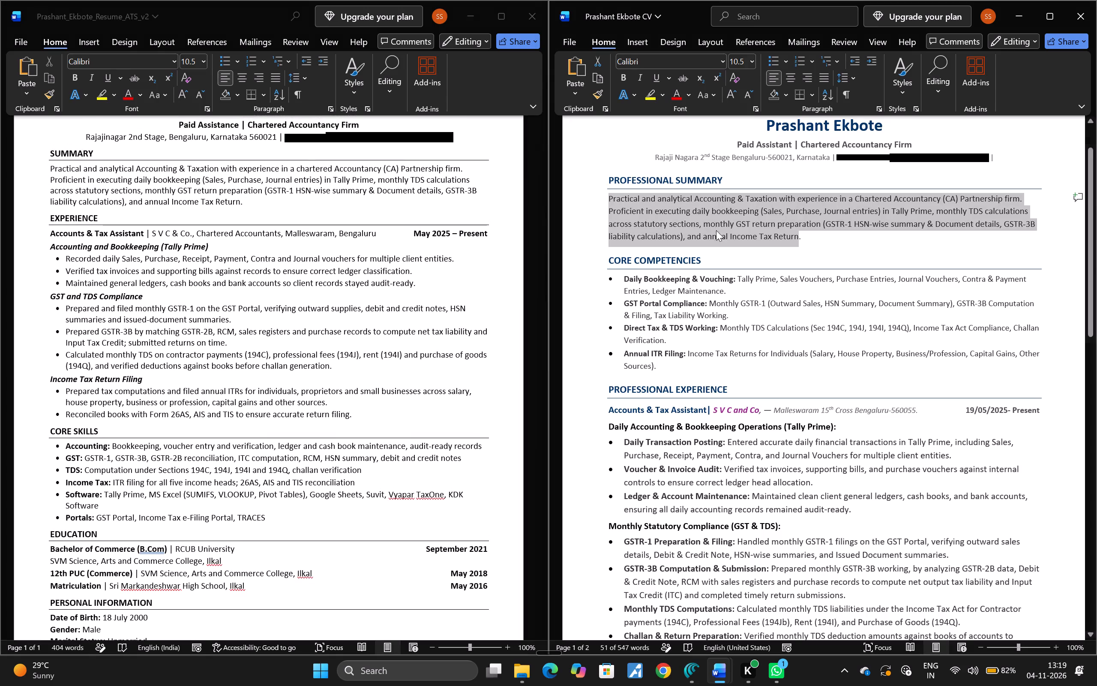
left_click_drag(716, 230, 667, 219)
left_click(713, 199)
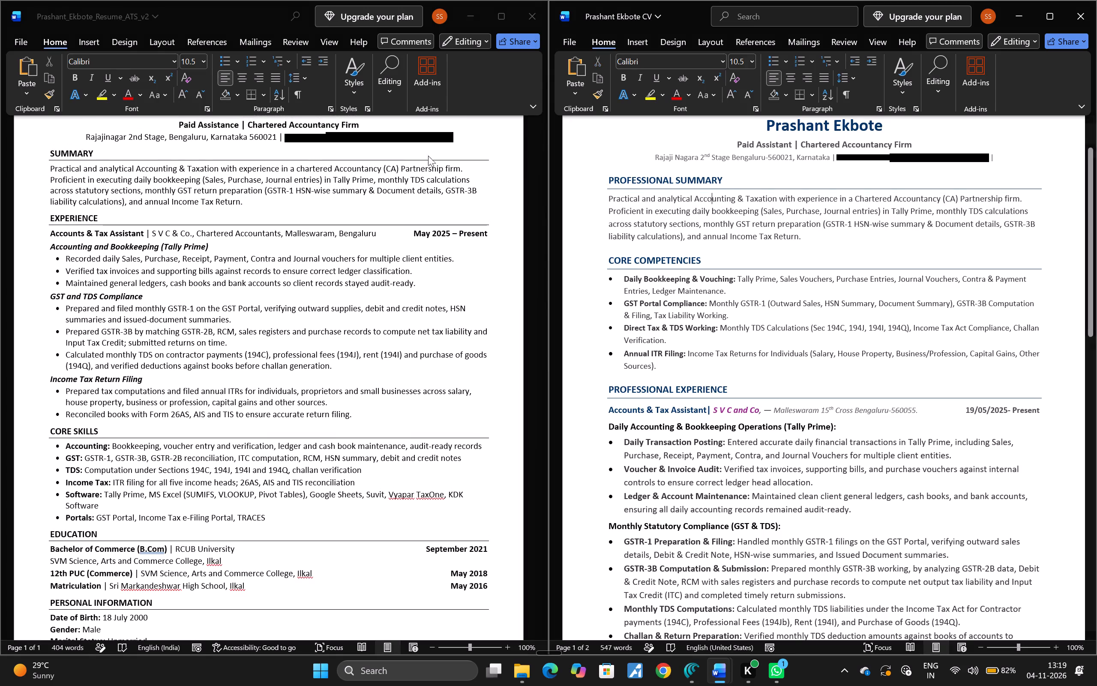
scroll(379, 141, "up", 1)
scroll(377, 165, "down", 1)
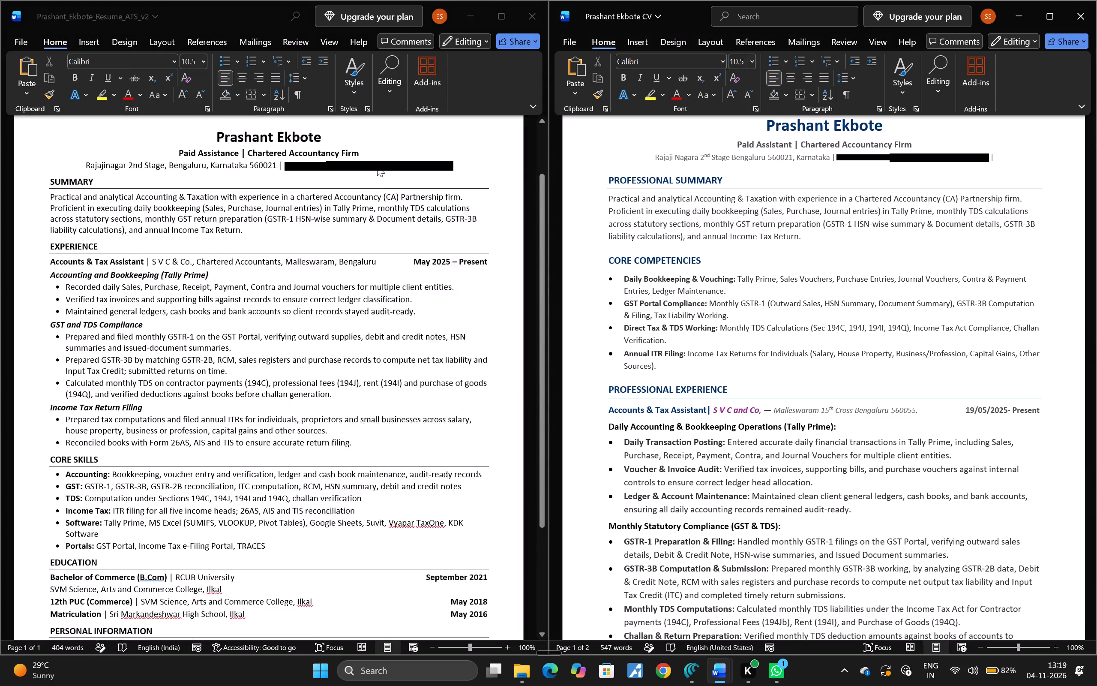
scroll(377, 165, "down", 1)
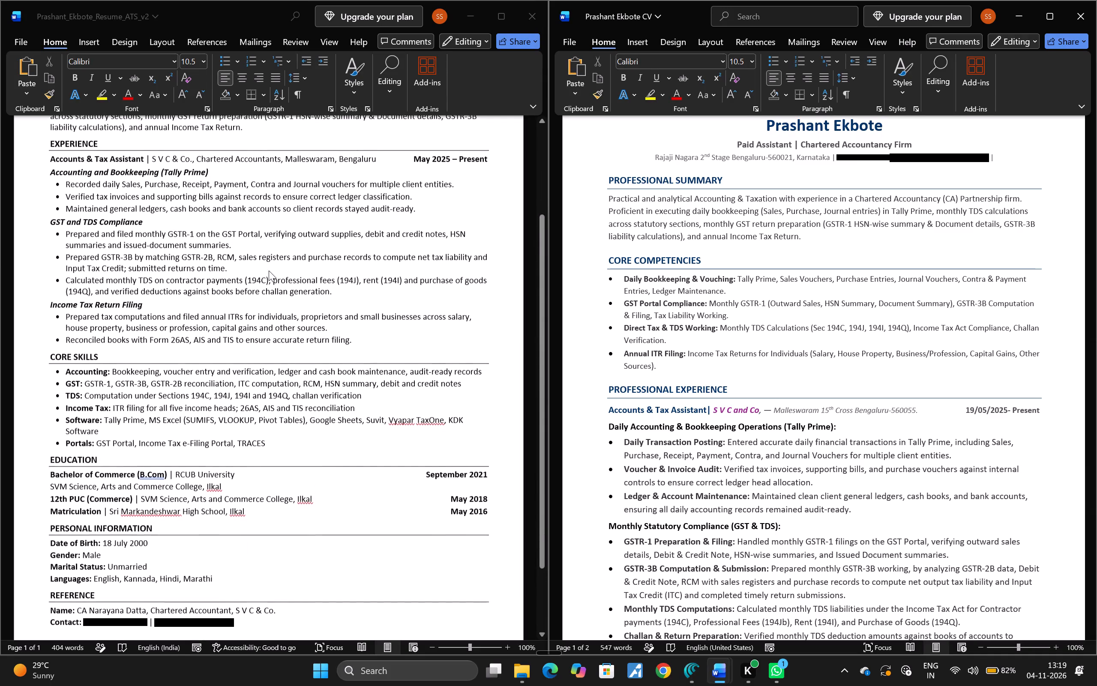
scroll(686, 396, "down", 1)
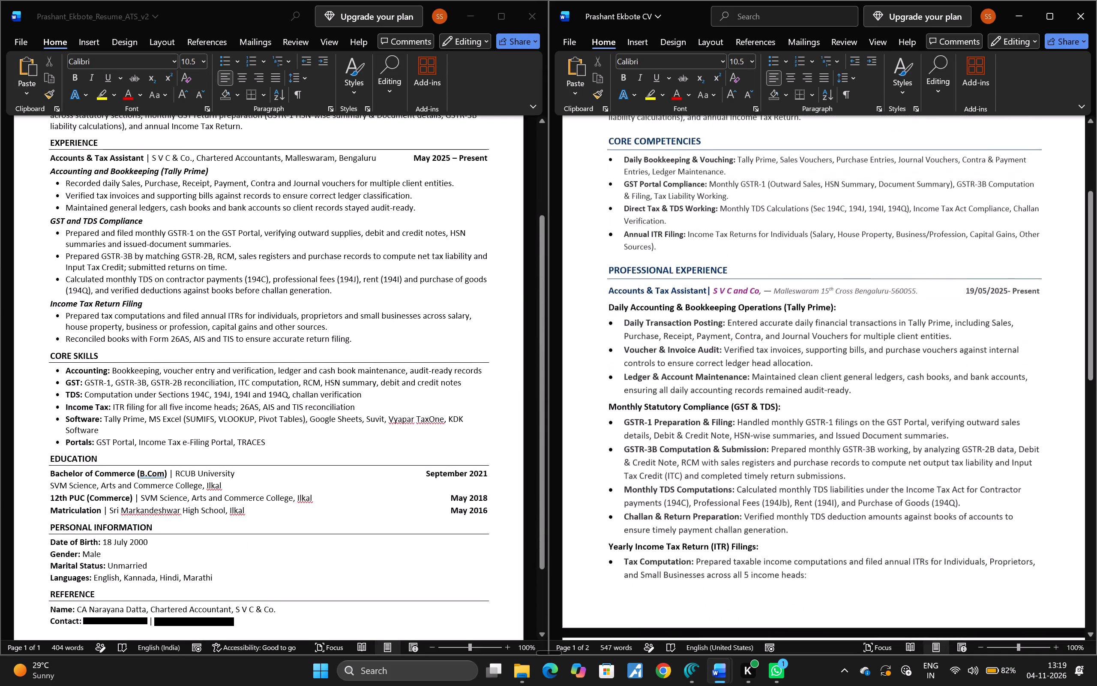
scroll(686, 396, "down", 1)
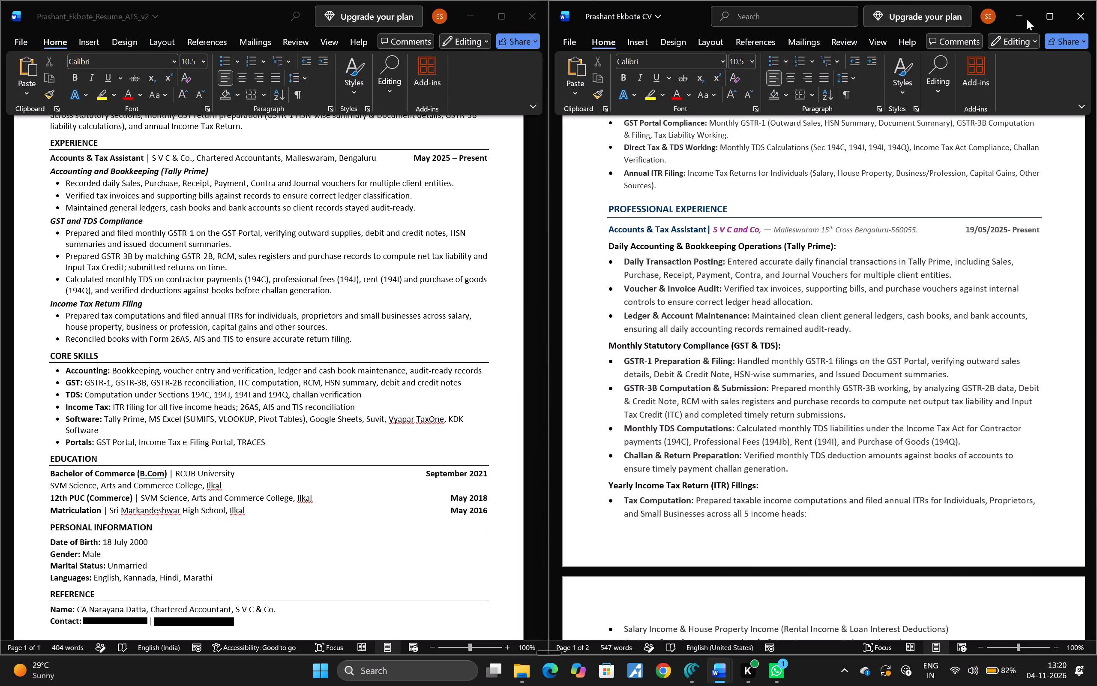
left_click_drag(761, 231, 756, 230)
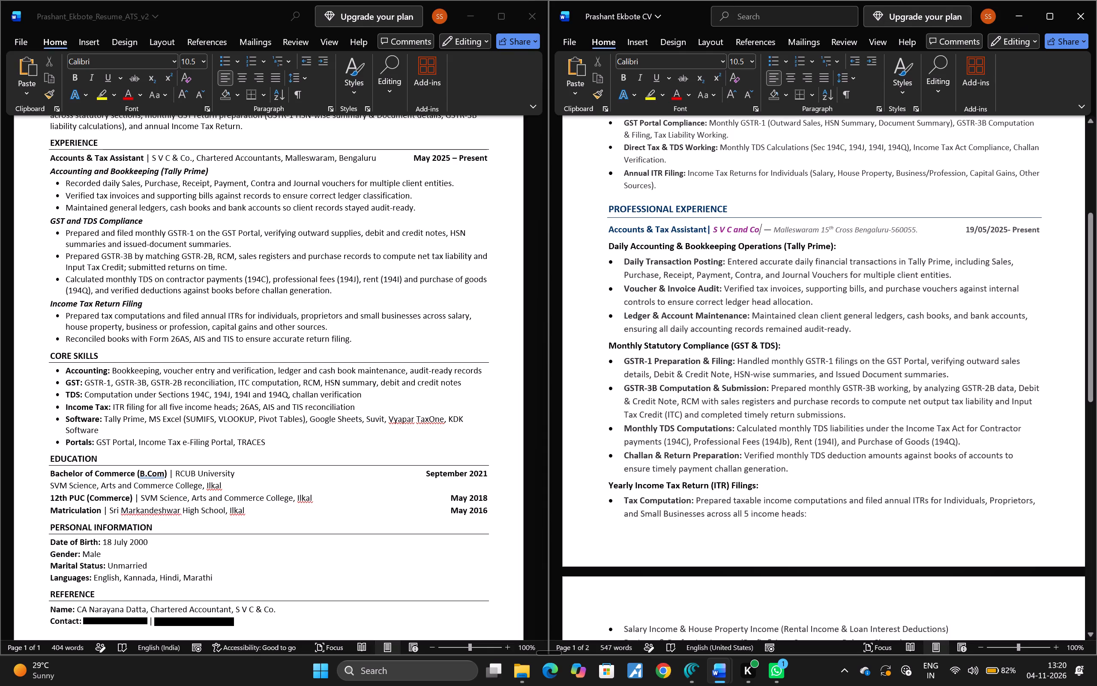
left_click_drag(756, 230, 711, 229)
key("ctrl+c")
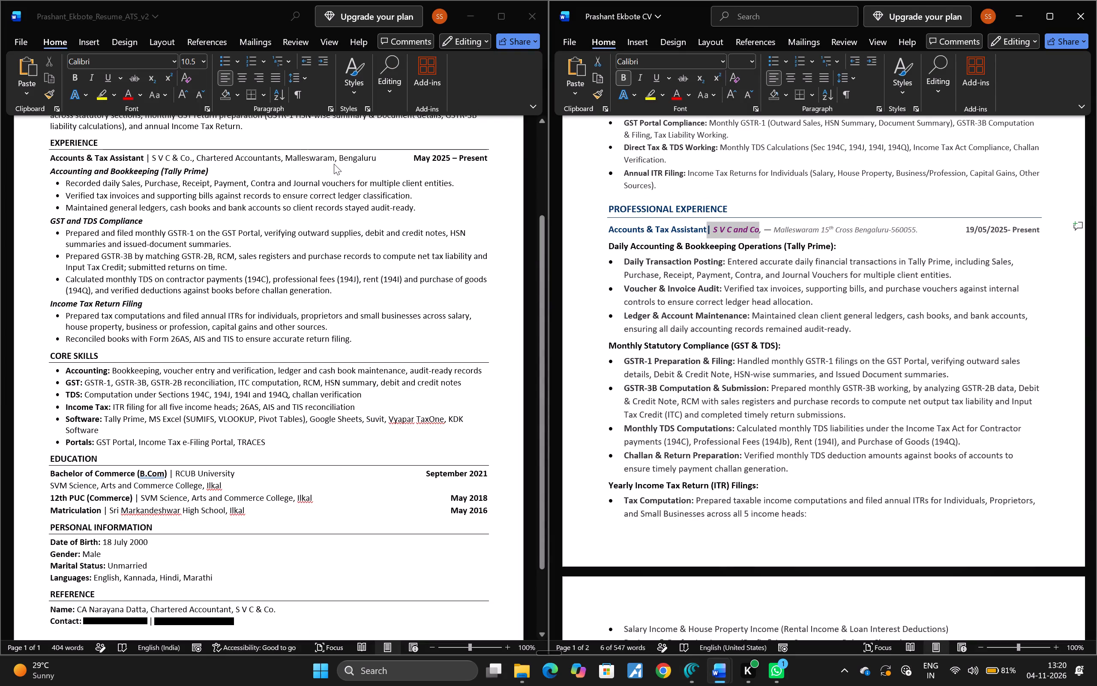
In the Word resume, delete the address and everything else before the last contact detail in the heading's contact line.
scroll(334, 164, "up", 5)
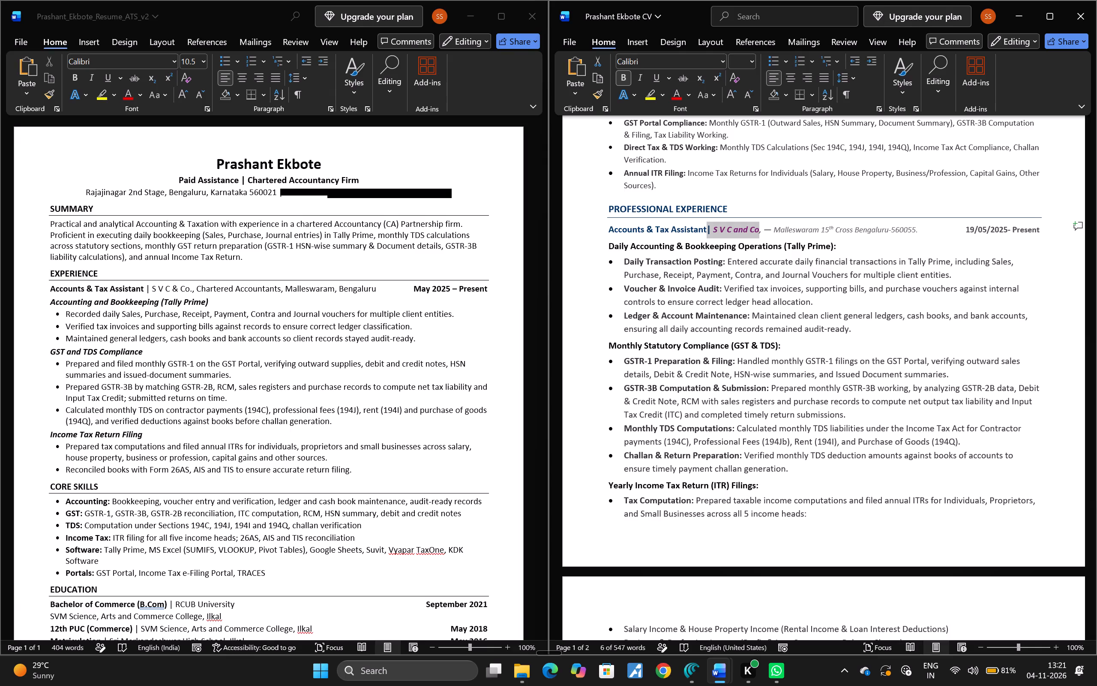
left_click(362, 192)
left_click(357, 193)
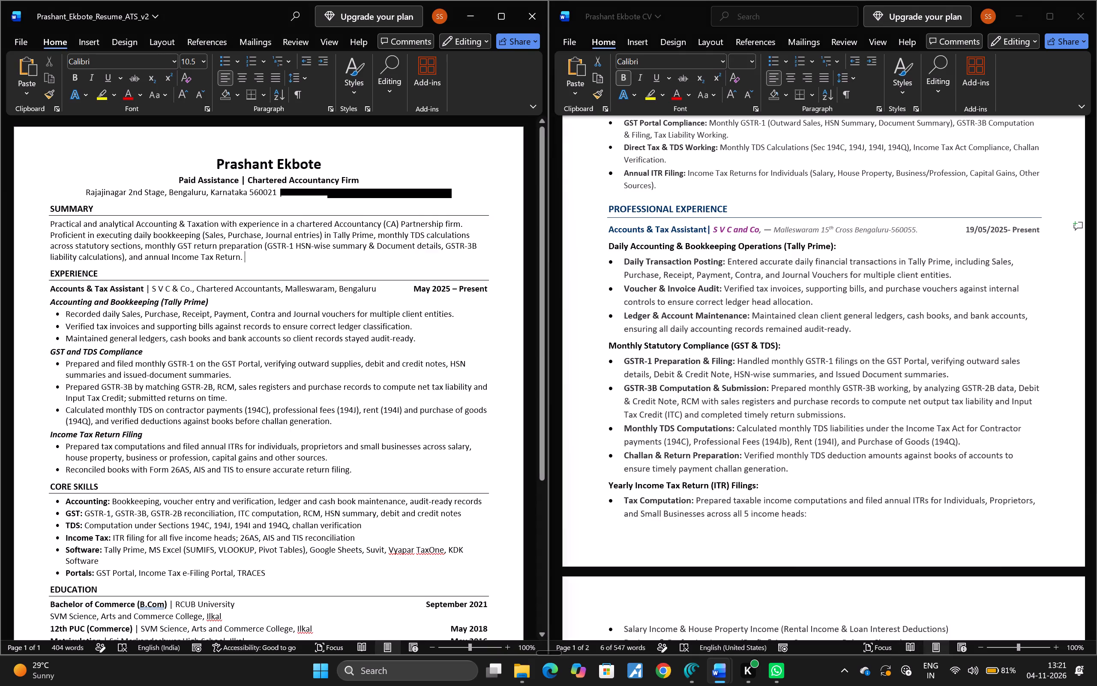
key("BackSpace")
key("BackSpace")
key("BackSpace")
key("BackSpace")
key("BackSpace")
key("BackSpace")
key("BackSpace")
key("BackSpace")
key("BackSpace")
key("BackSpace")
key("BackSpace")
key("BackSpace")
key("BackSpace")
key("BackSpace")
key("BackSpace")
key("BackSpace")
key("BackSpace")
key("BackSpace")
key("BackSpace")
key("BackSpace")
key("BackSpace")
key("BackSpace")
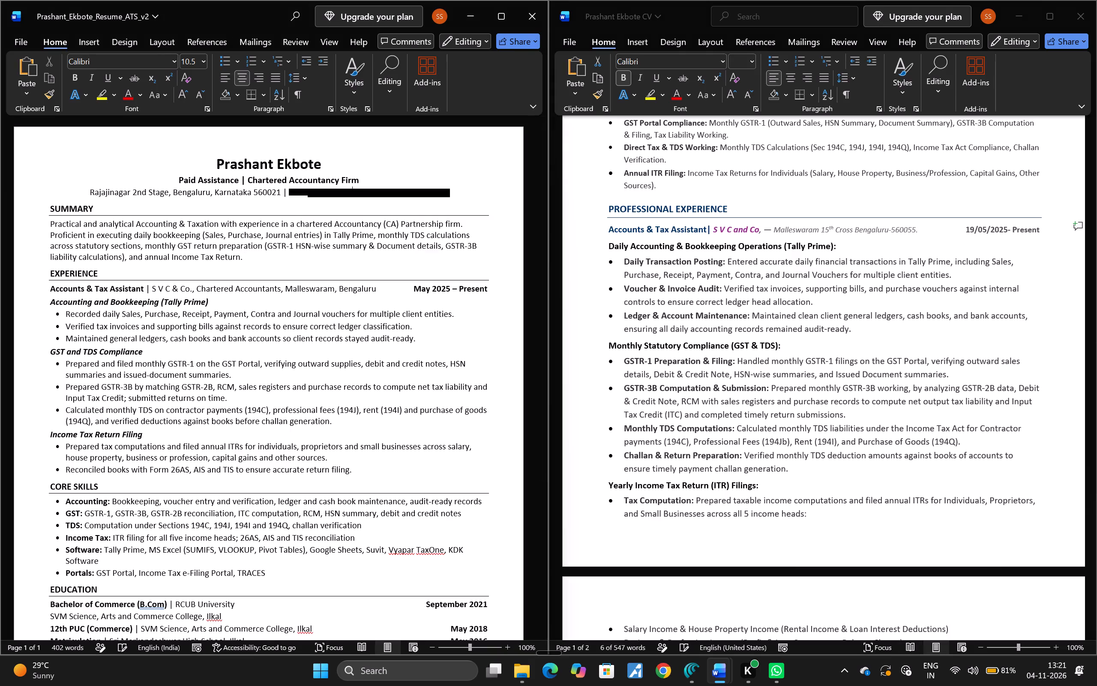
key("BackSpace")
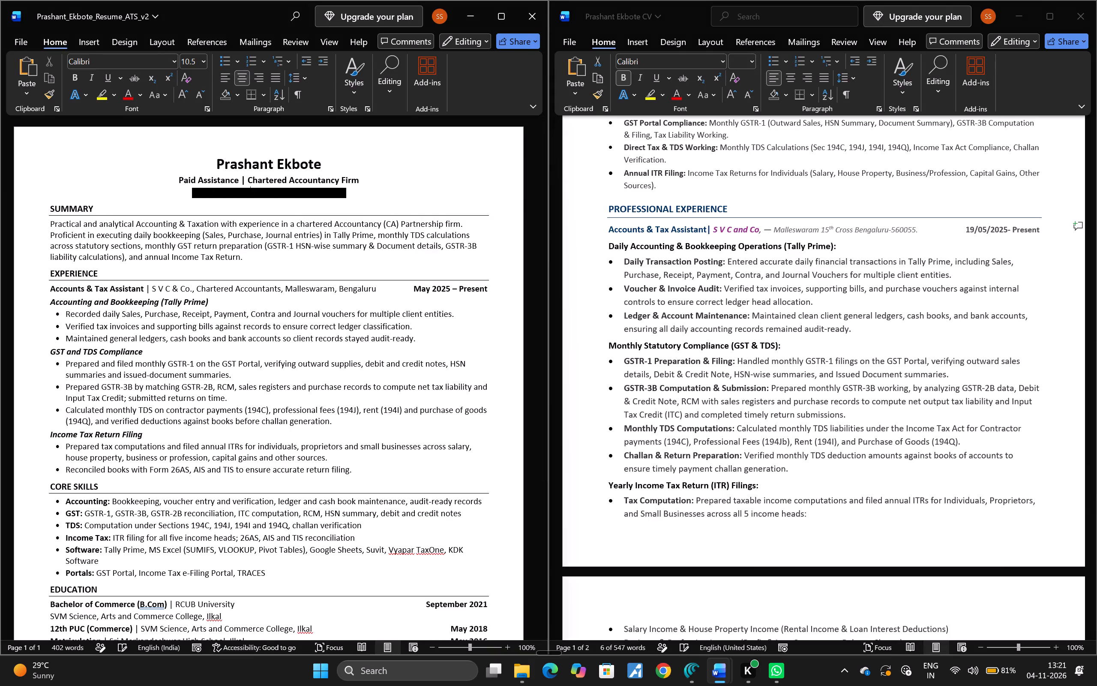
key("BackSpace")
key("BackSpace")
key("BackSpace")
key("BackSpace")
key("BackSpace")
key("BackSpace")
key("BackSpace")
key("BackSpace")
key("BackSpace")
key("BackSpace")
key("BackSpace")
key("BackSpace")
key("BackSpace")
key("BackSpace")
key("BackSpace")
key("BackSpace")
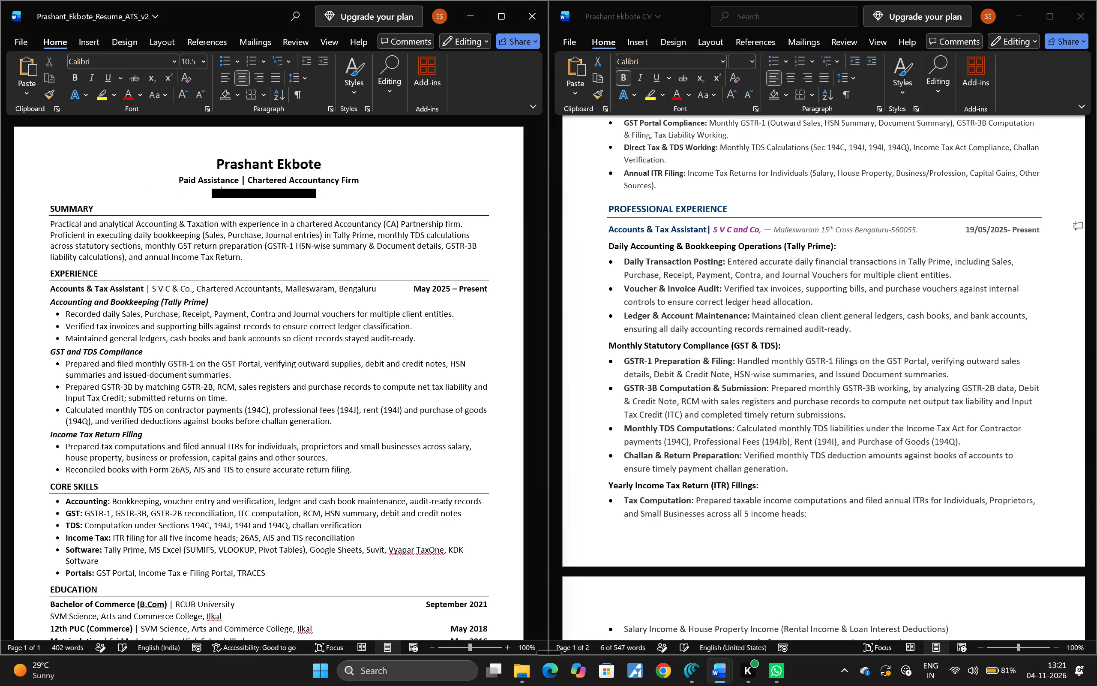
key("BackSpace")
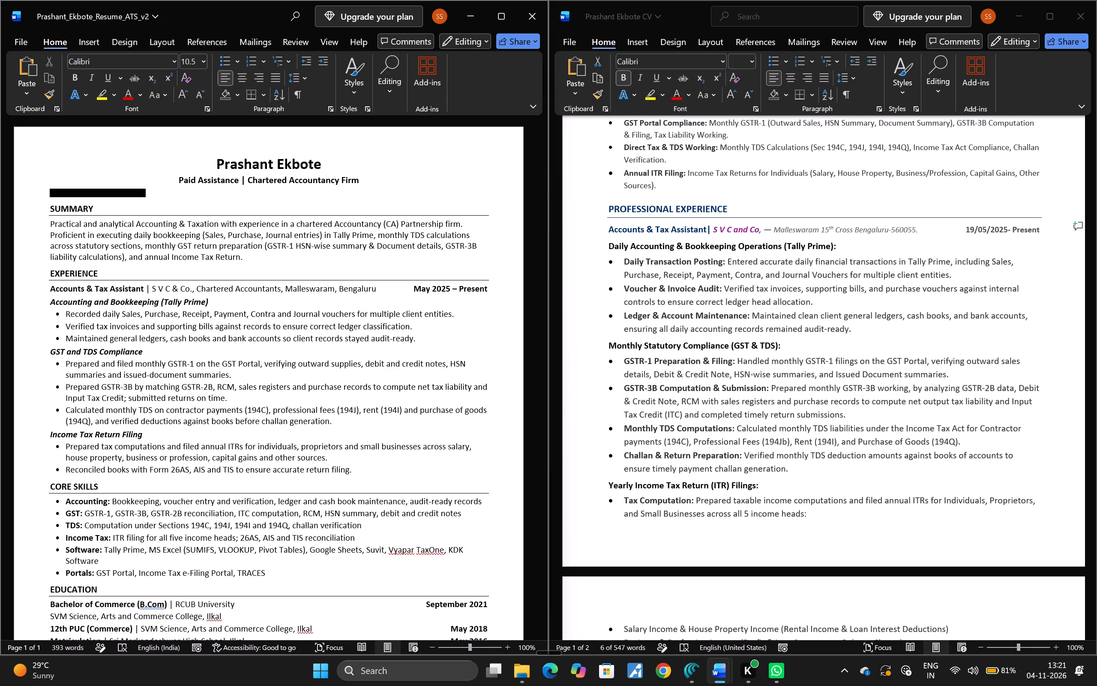
Append a "|" separator to the end of the contact line and start the phone number with the country code +91.
key("End")
key("space")
type("|")
key("space")
key("plus")
key("space")
key("BackSpace")
type("91")
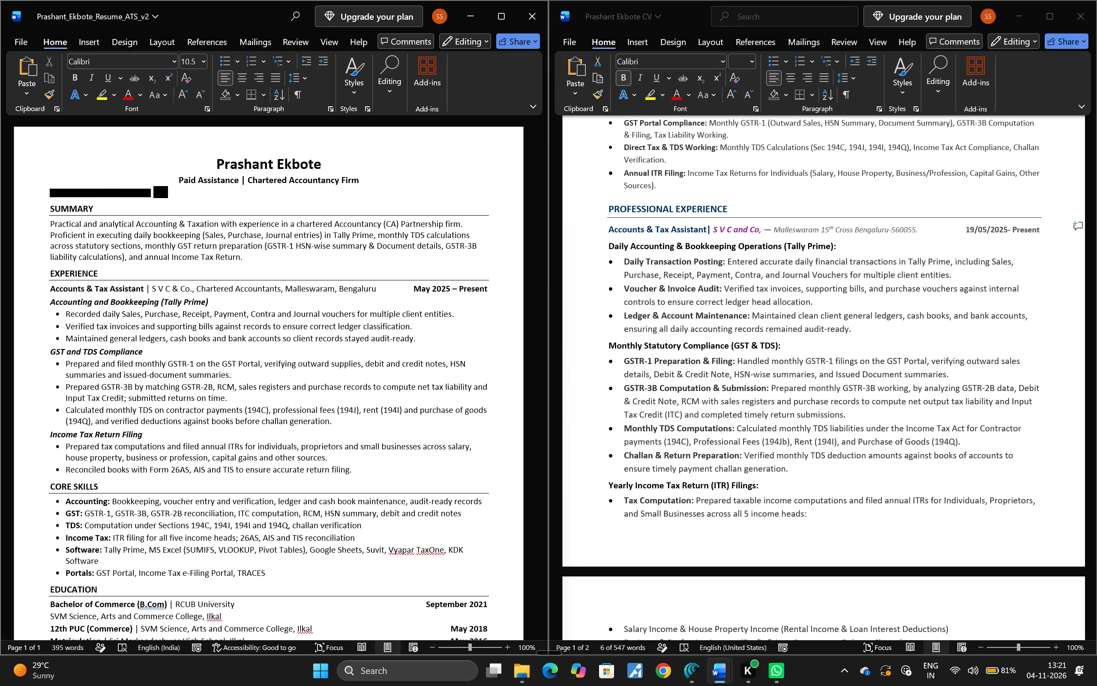
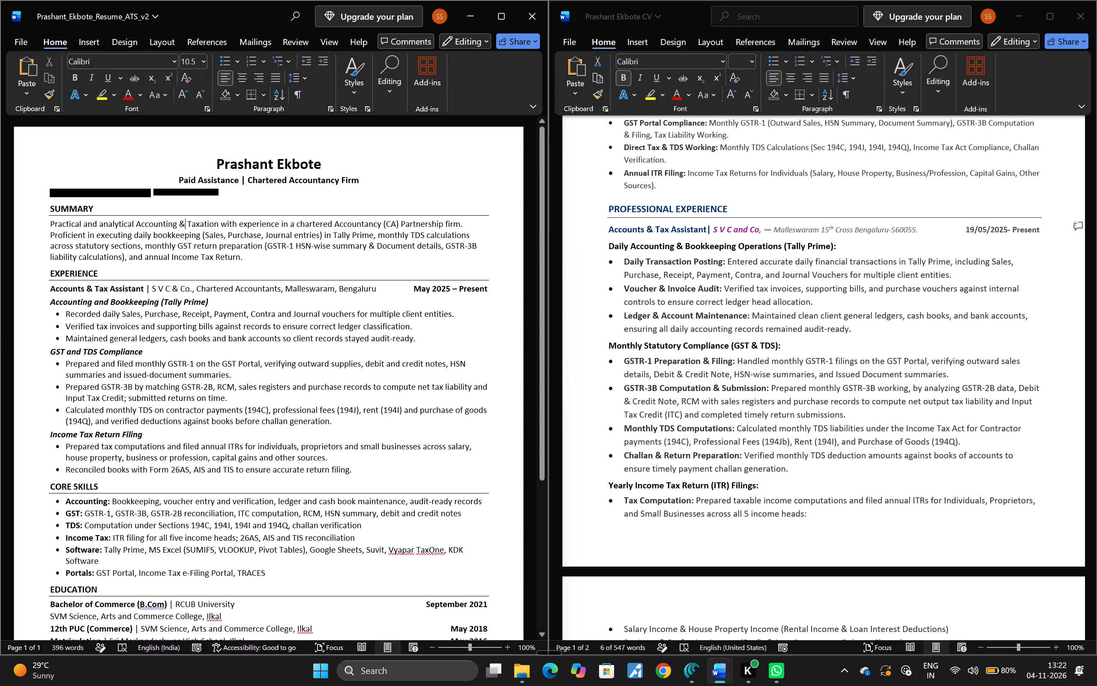
Append another "|" separator followed by a space to the end of the resume heading's contact line.
left_click(167, 190)
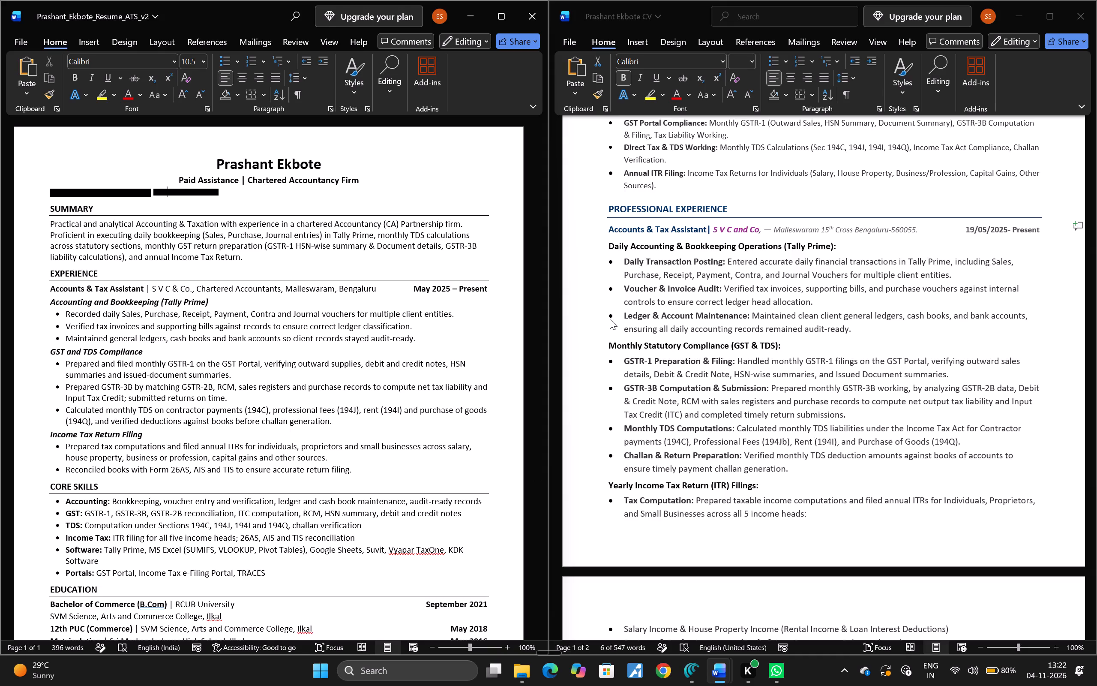
left_click(234, 191)
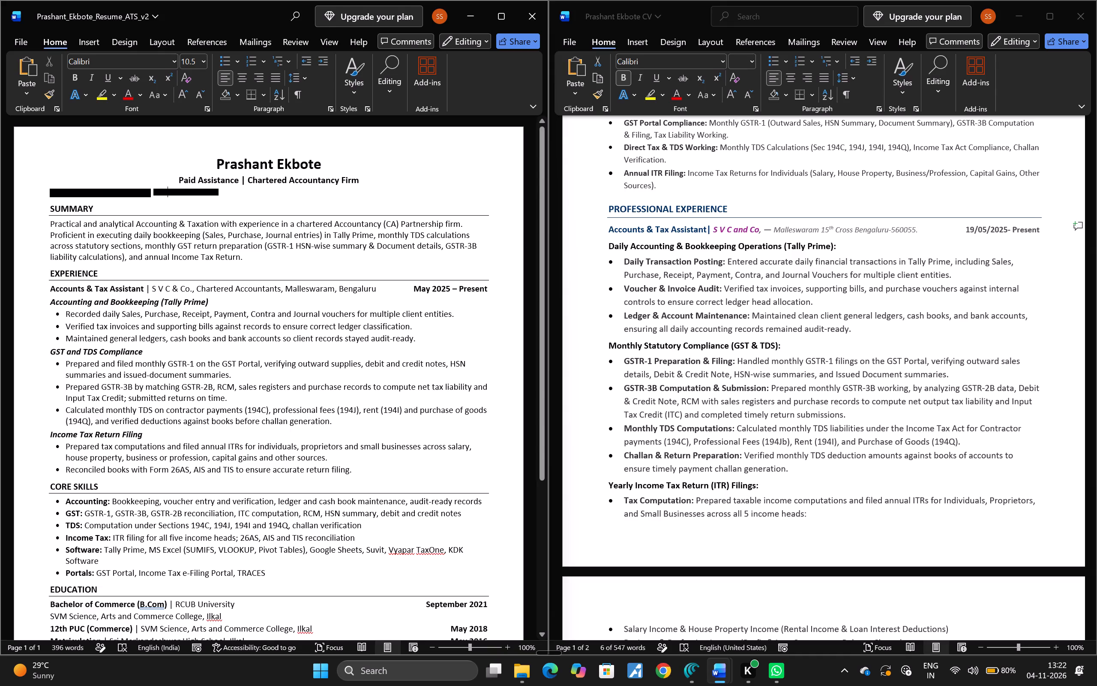
key("shift+bar")
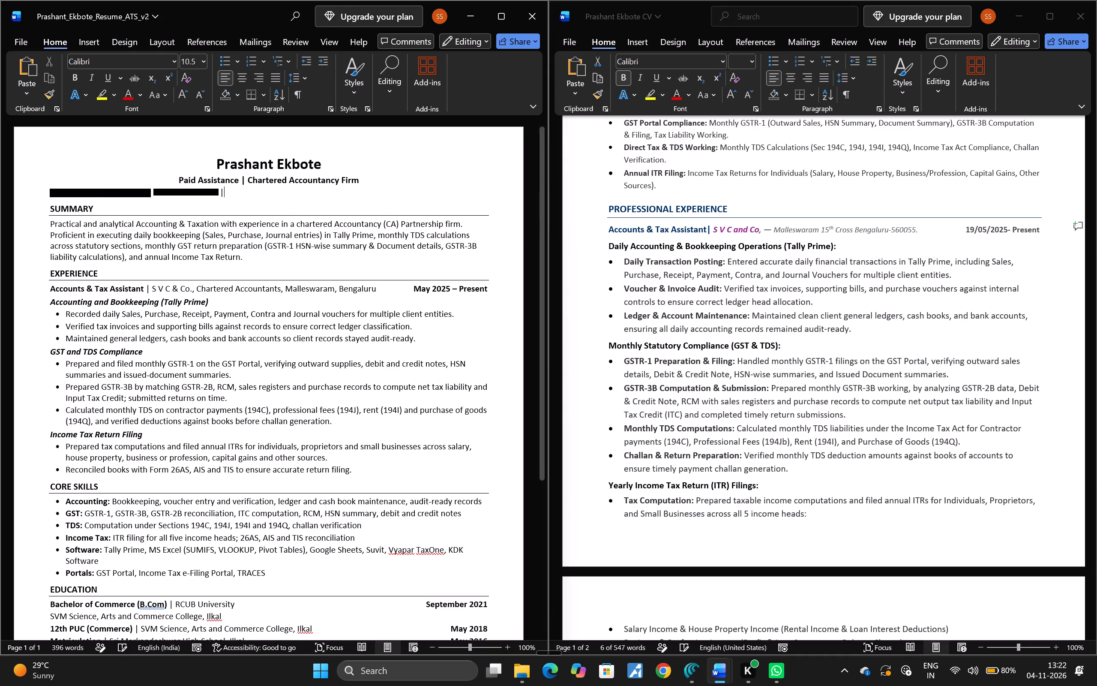
key("space")
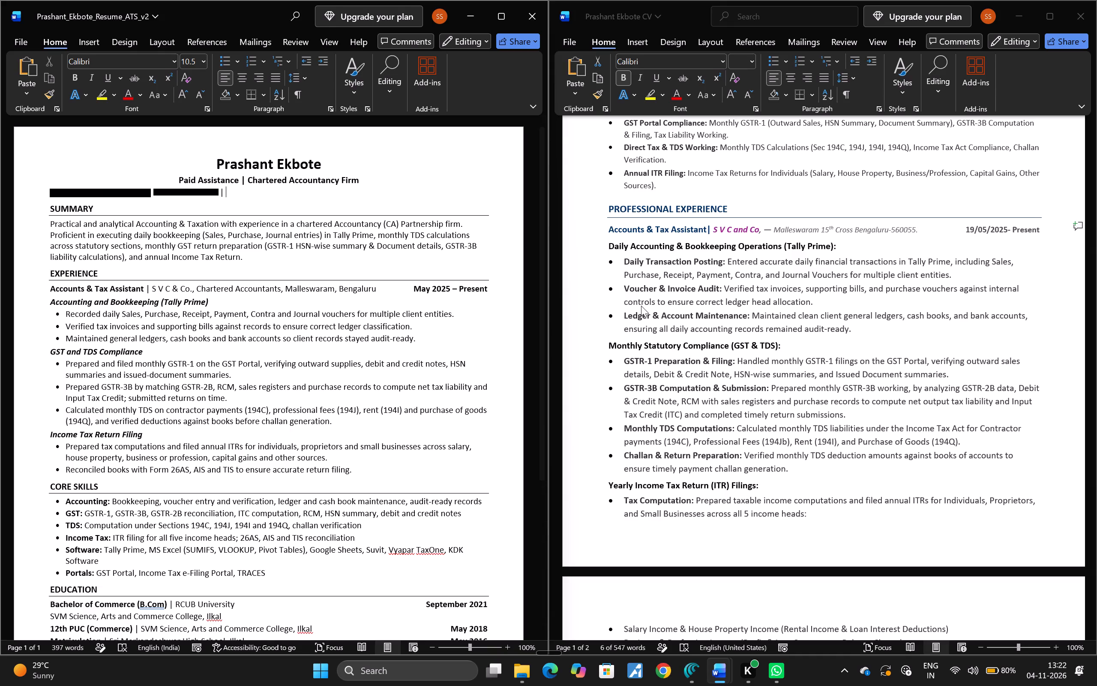
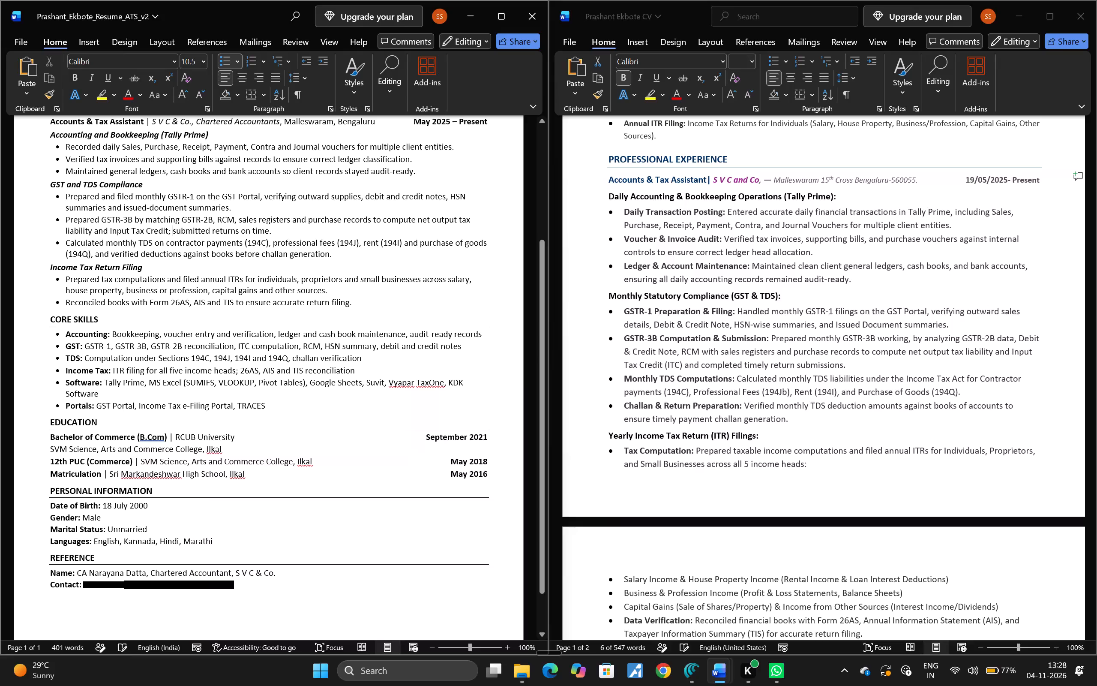
In the resume's GSTR-3B bullet, replace the semicolon after "Input Tax Credit" with "(ITC)".
key("Left")
key("BackSpace")
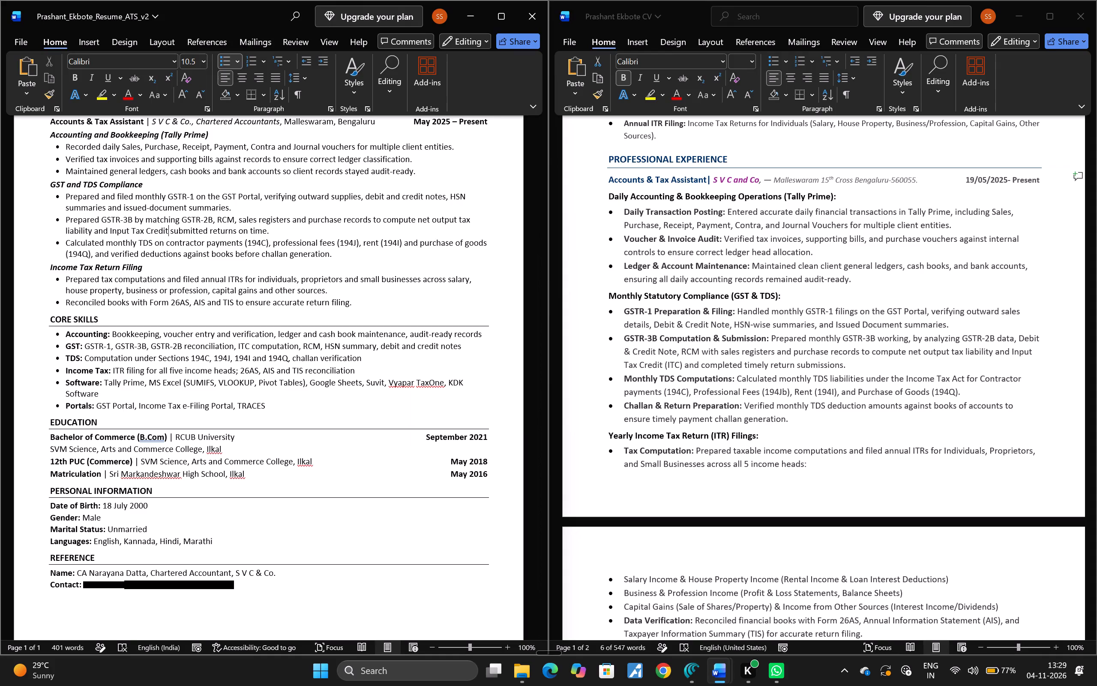
type("()")
key("Left")
type("ITC")
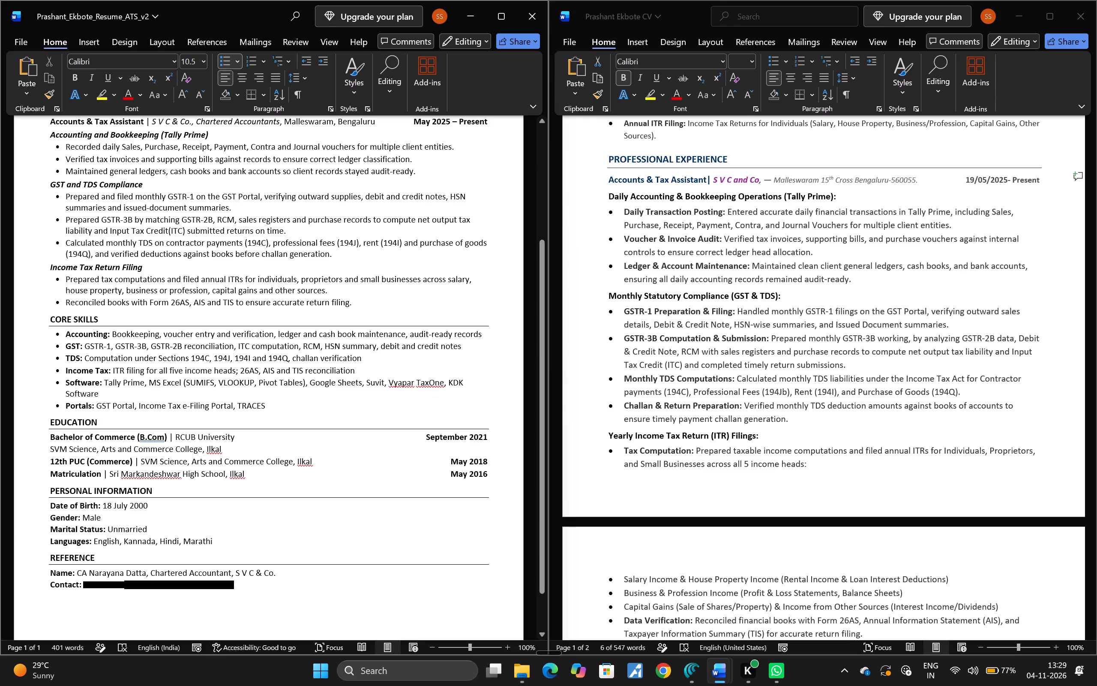
scroll(189, 278, "down", 1)
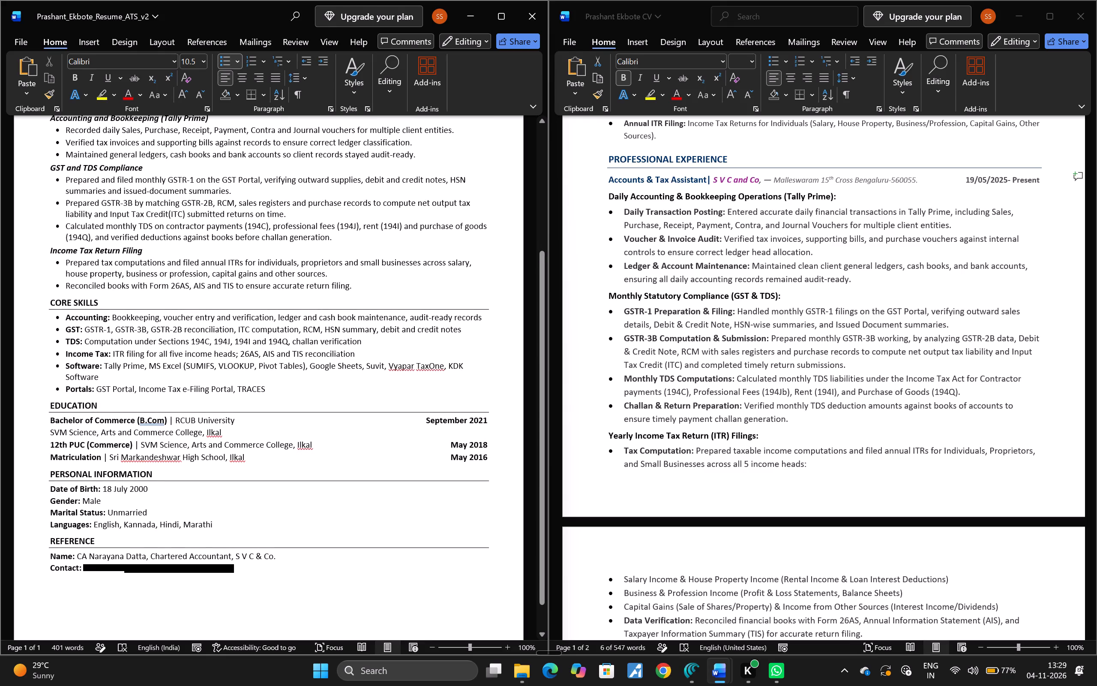
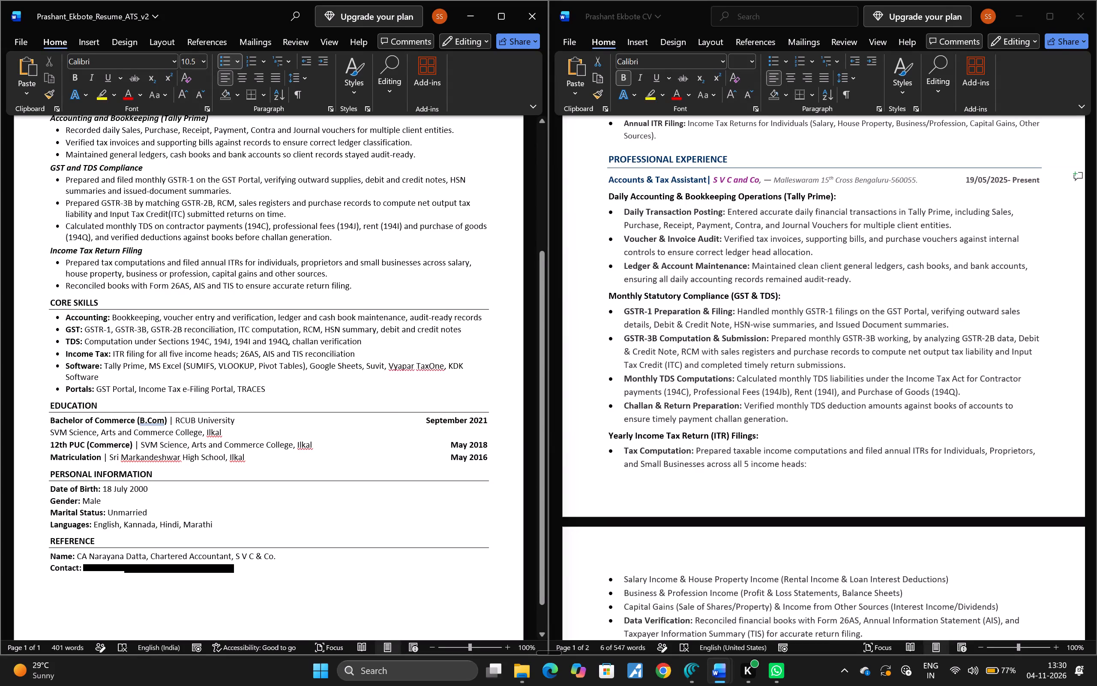
In the resume's monthly TDS bullet, insert "(b)" after 194J in the professional fees reference.
left_click(355, 226)
type("()")
key("Left")
key("b")
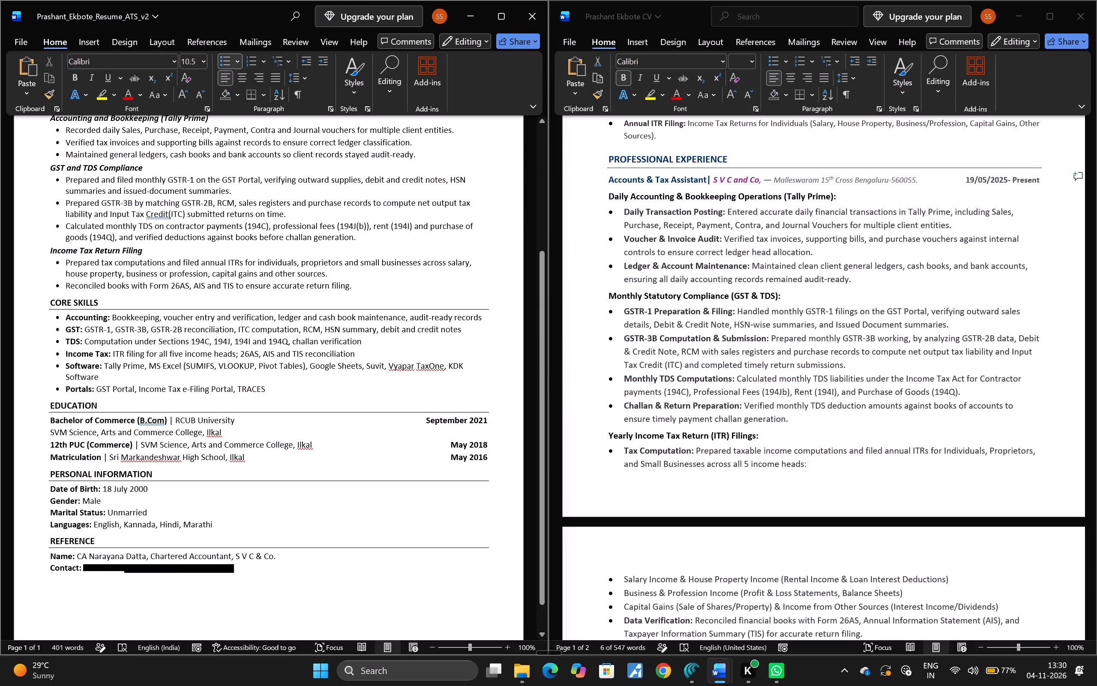
Remove the italics from the Accounting and Bookkeeping, GST and TDS Compliance, and Income Tax Return Filing subheadings in the resume, keeping them bold.
scroll(323, 257, "down", 1)
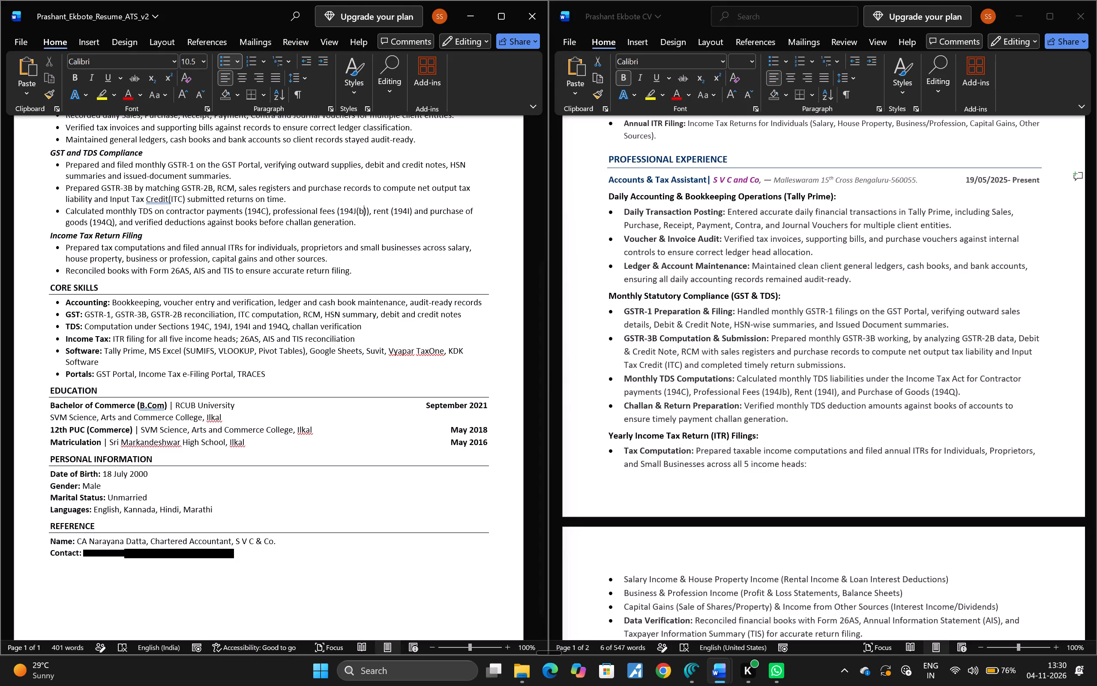
scroll(323, 257, "down", 1)
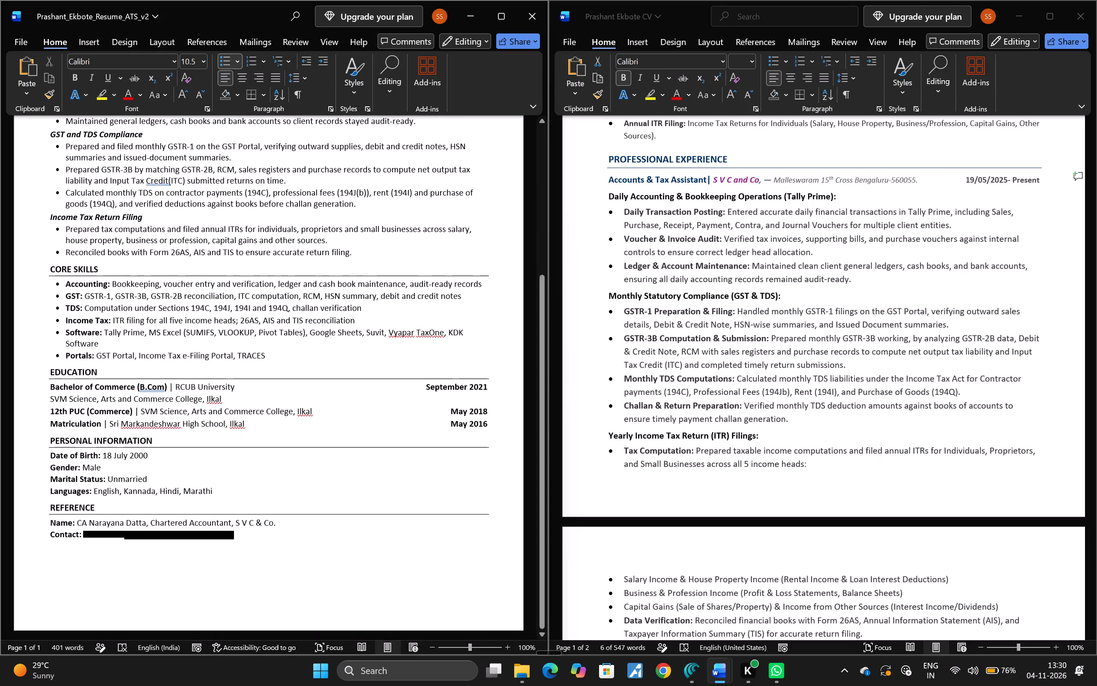
scroll(323, 257, "down", 2)
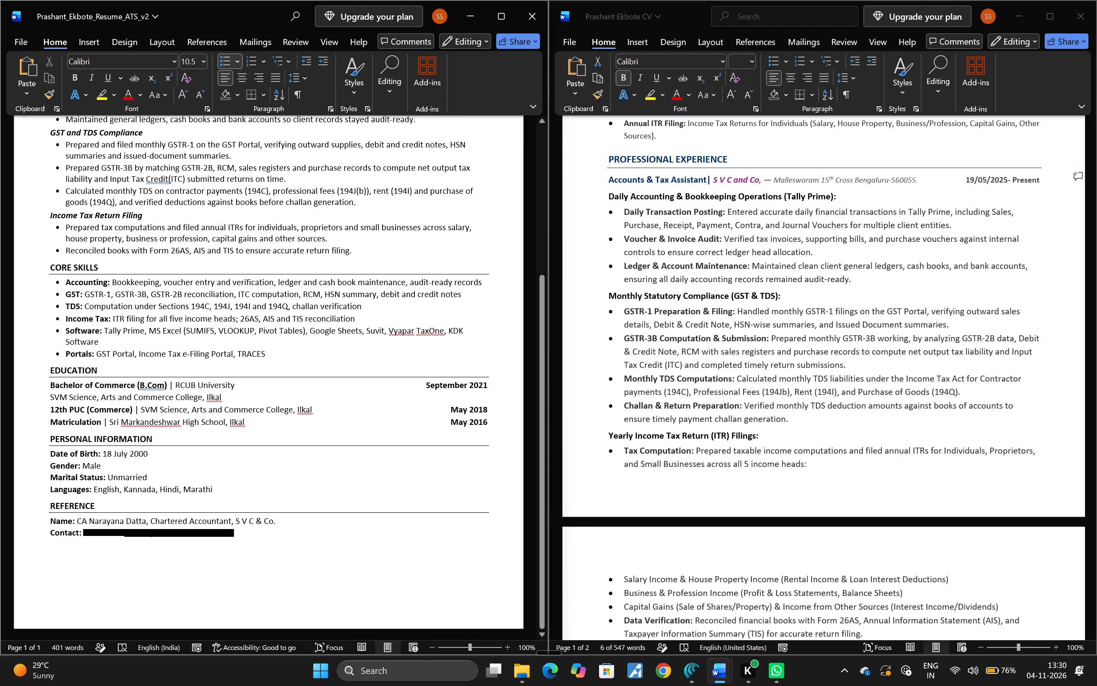
scroll(525, 367, "down", 2)
scroll(702, 483, "down", 1)
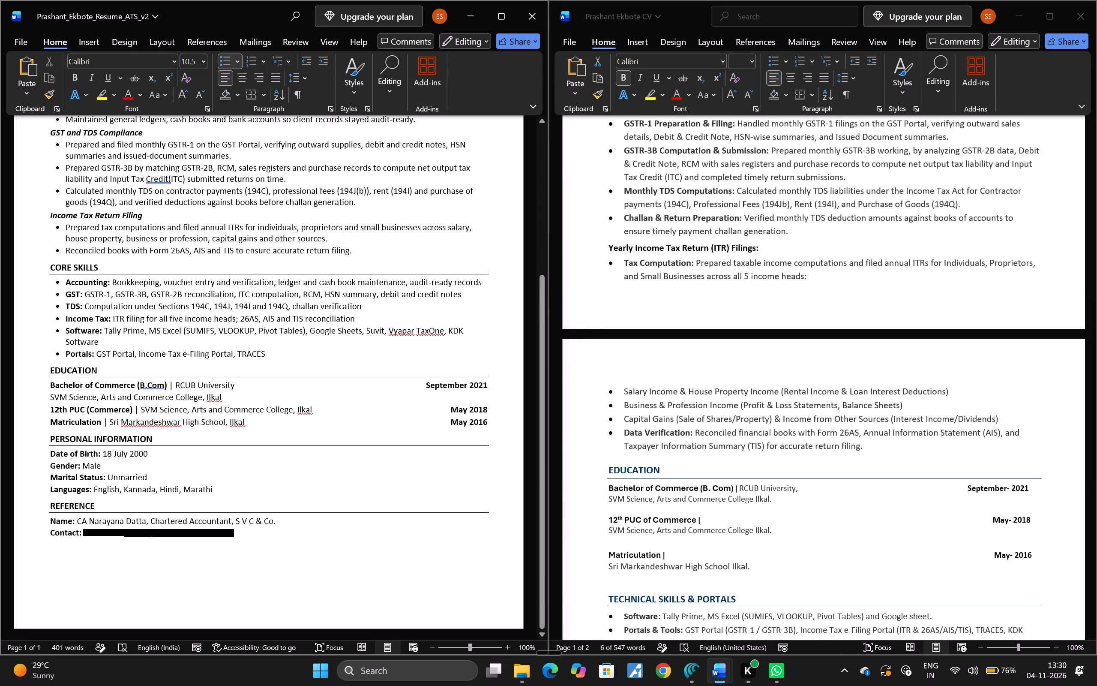
scroll(165, 206, "up", 1)
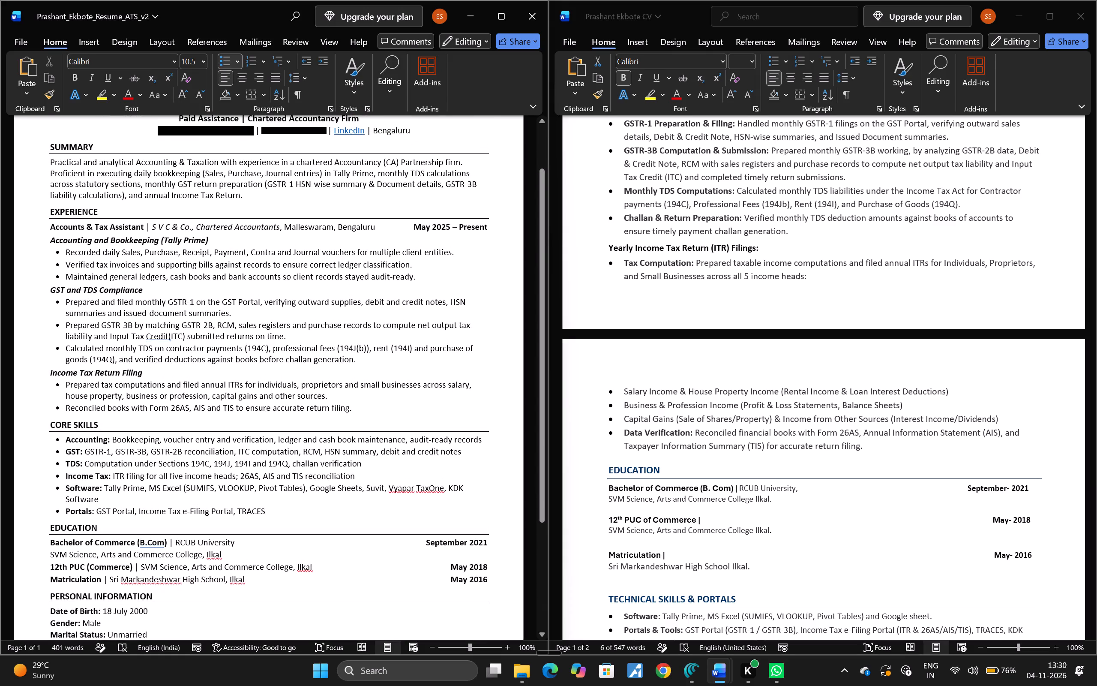
left_click_drag(215, 240, 62, 242)
left_click(88, 217)
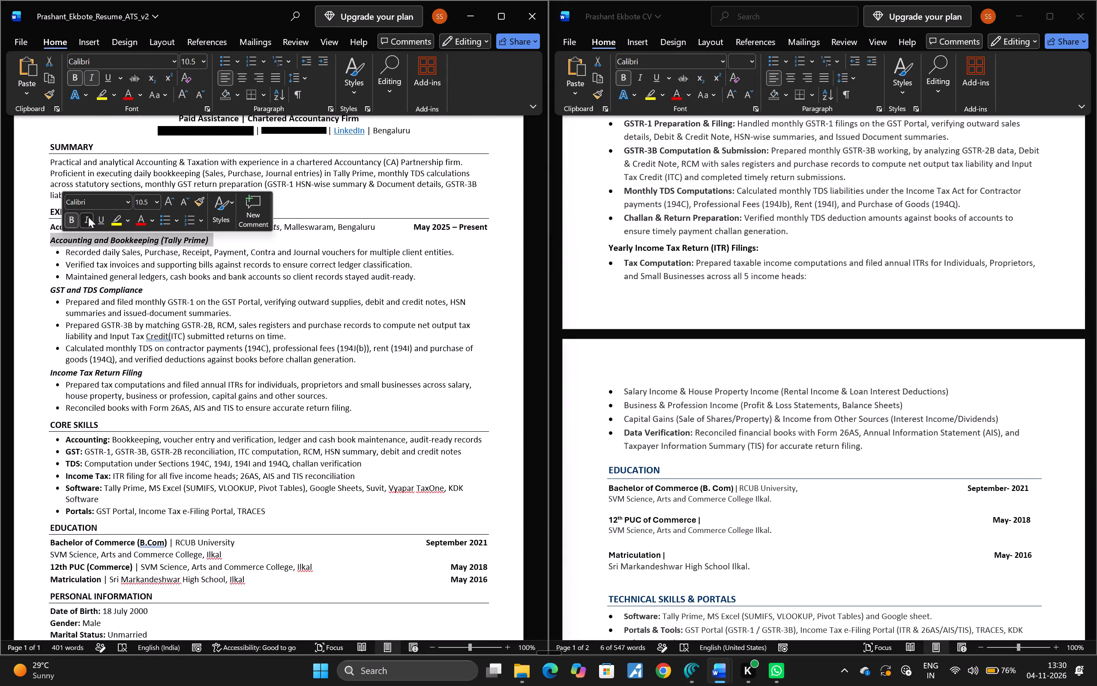
left_click(156, 291)
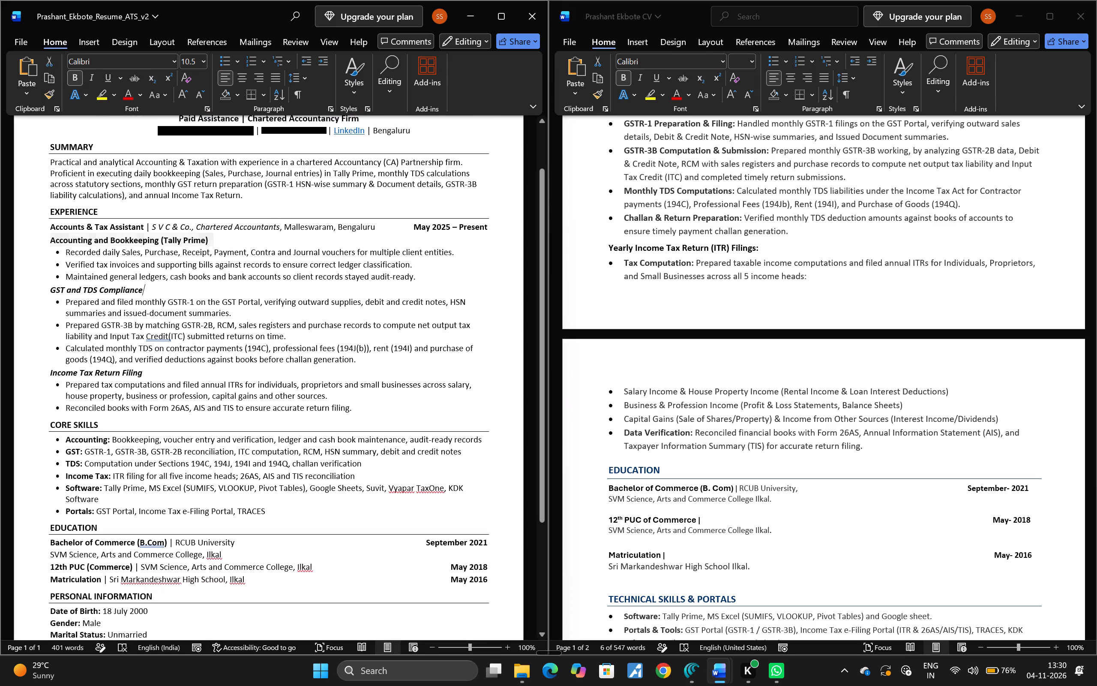
left_click_drag(146, 290, 56, 285)
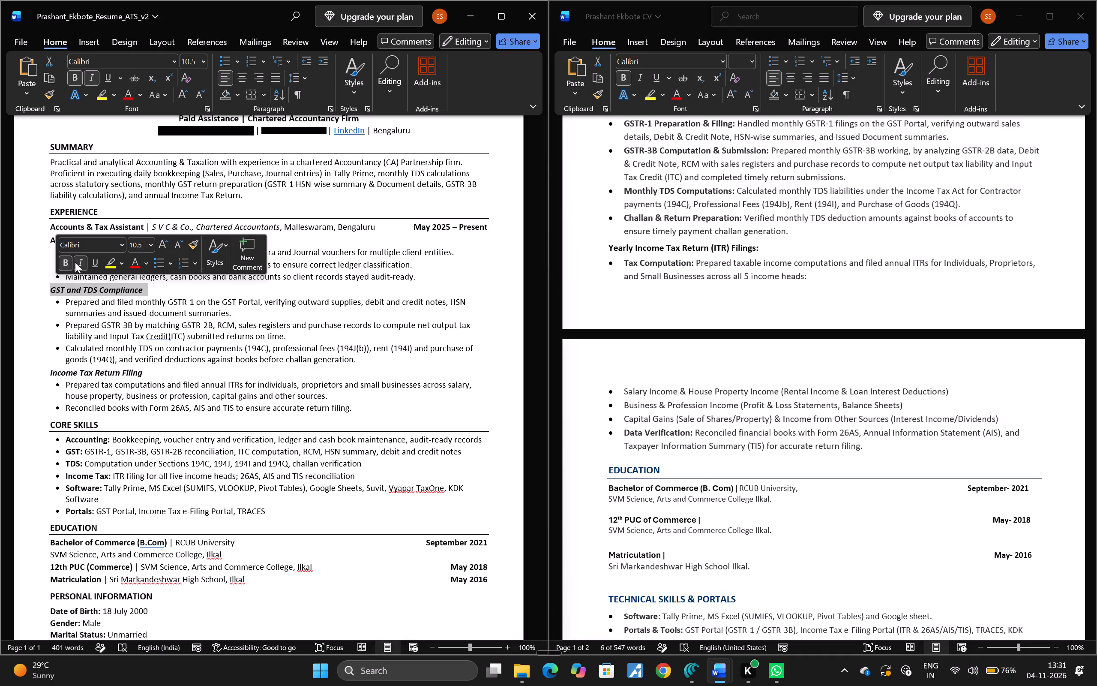
left_click(78, 262)
left_click_drag(146, 373, 103, 370)
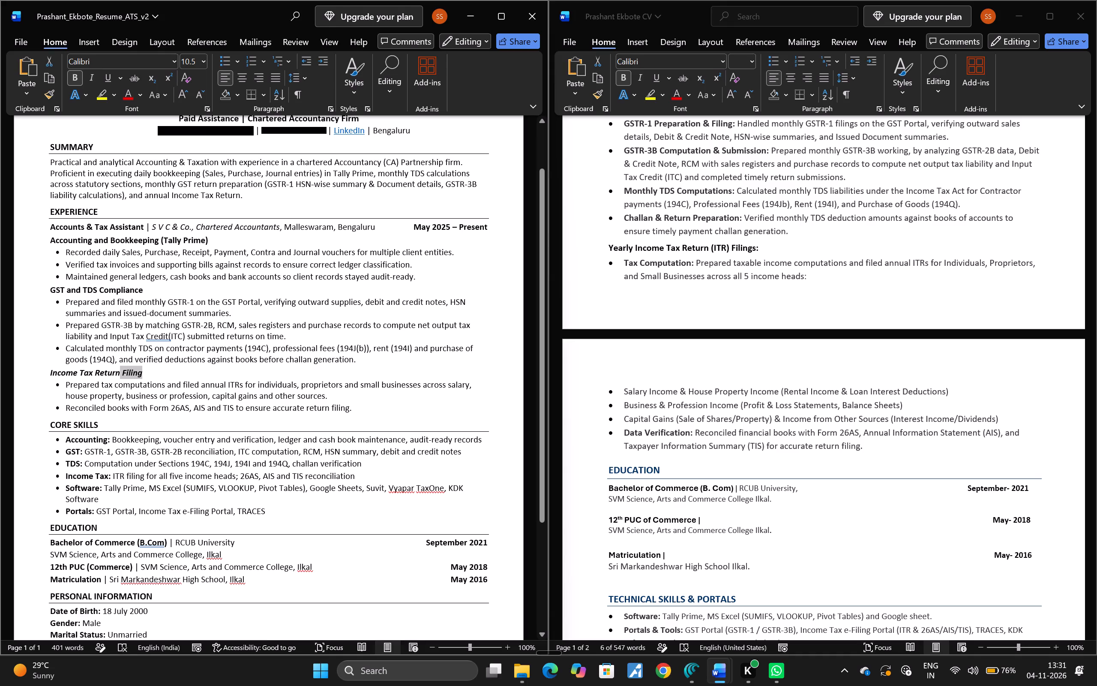
left_click_drag(103, 370, 58, 371)
left_click(81, 346)
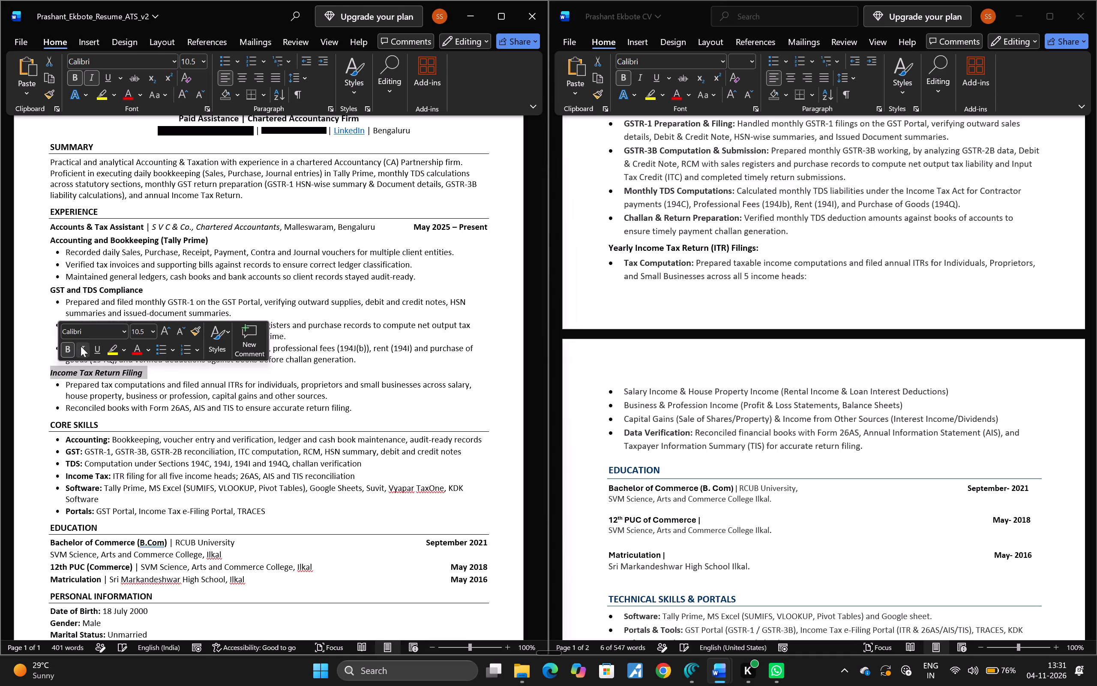
left_click(211, 414)
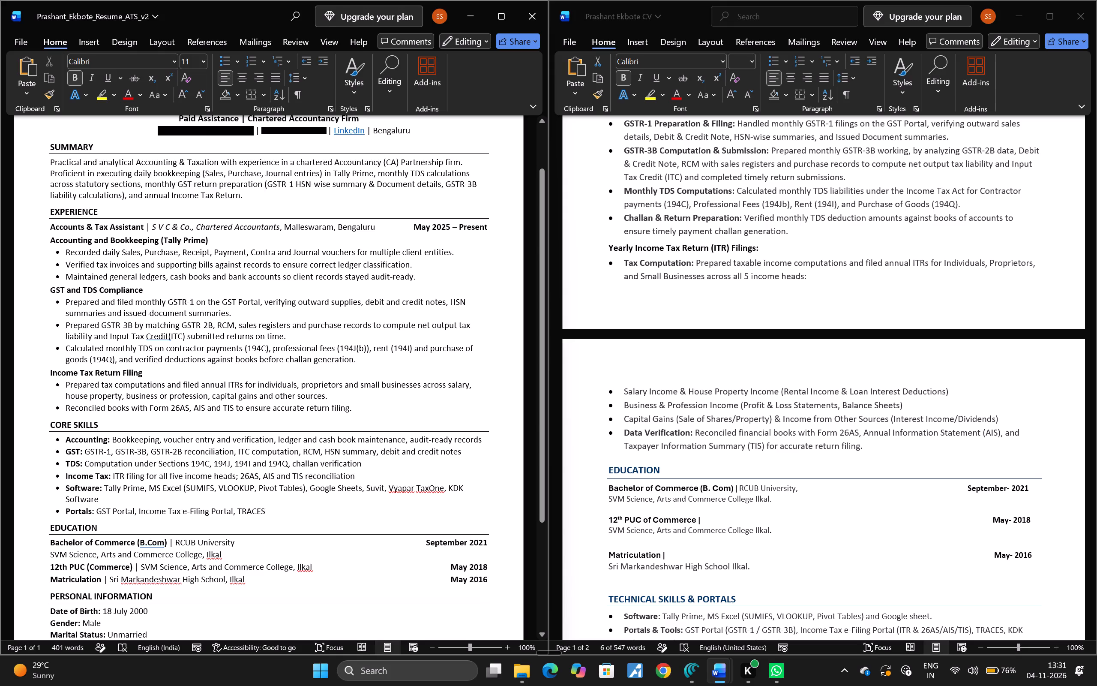
In the Form 26AS reconciliation bullet, expand AIS to "Annual Information Statement (AIS)".
scroll(426, 430, "down", 1)
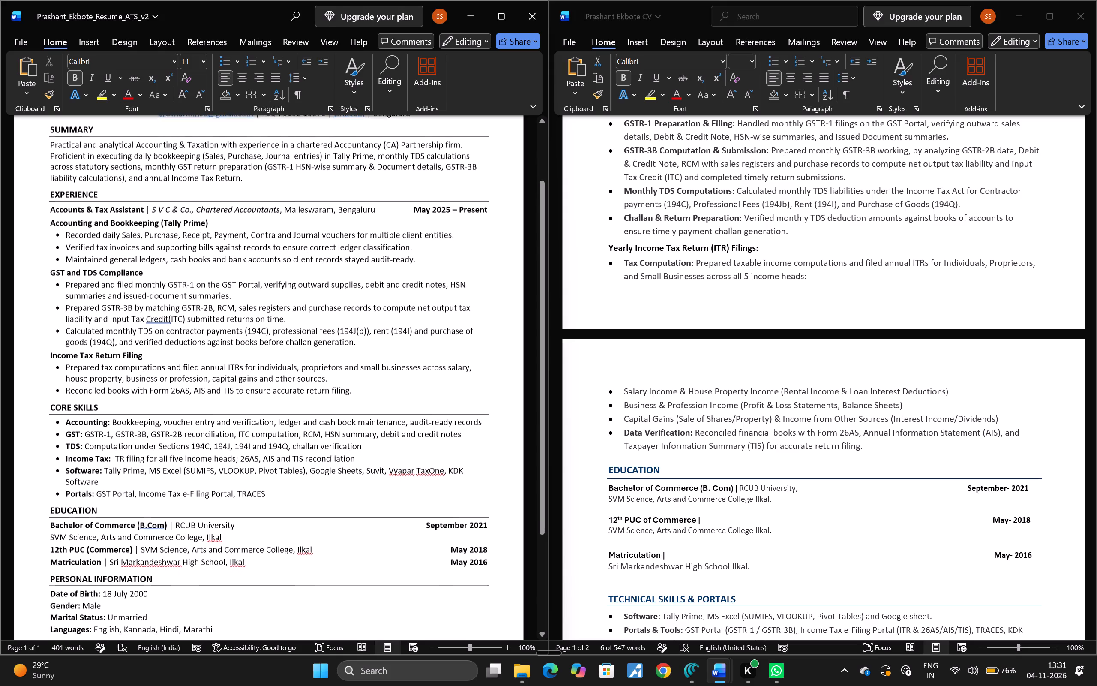
scroll(426, 430, "down", 2)
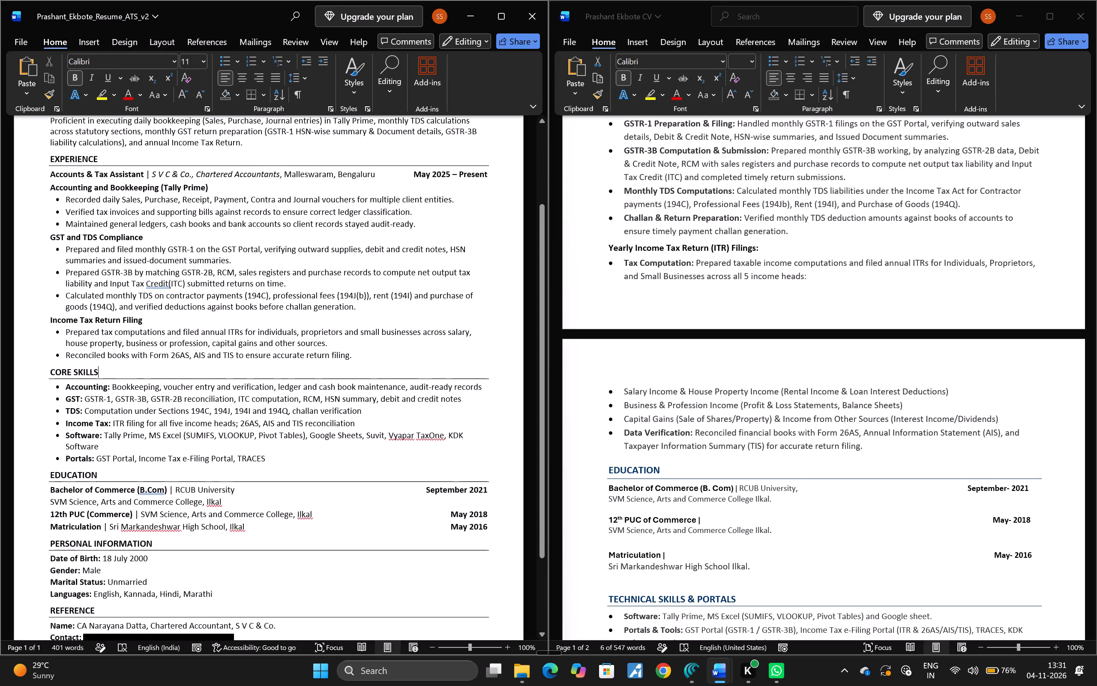
scroll(426, 430, "down", 1)
scroll(748, 472, "down", 1)
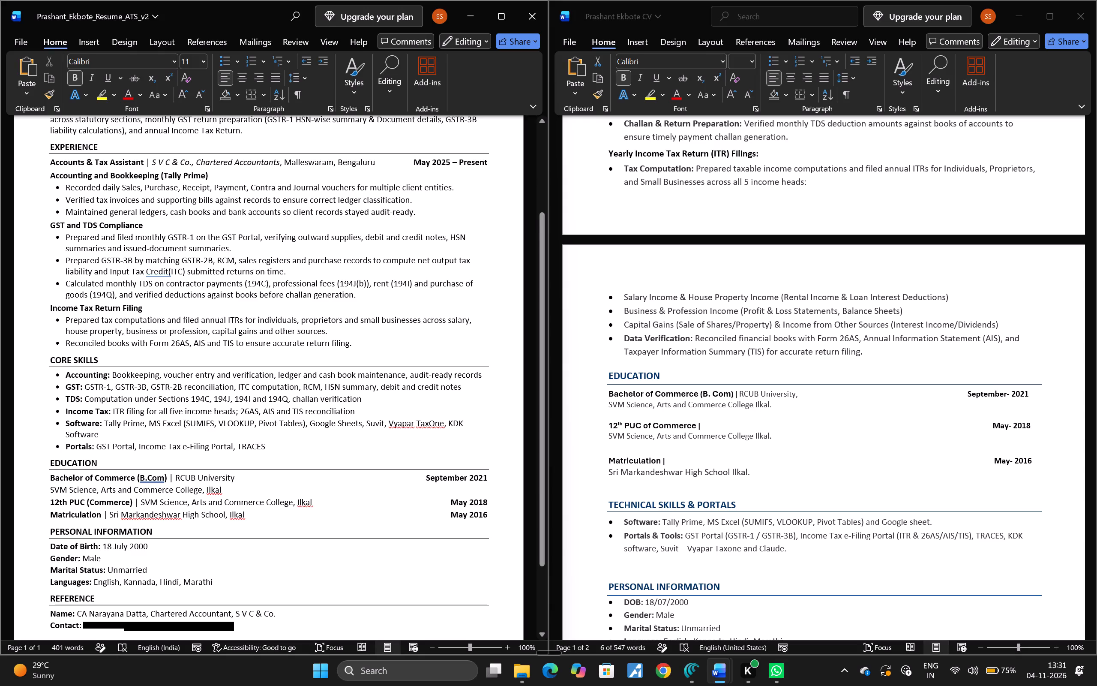
left_click(195, 342)
key("shift+a")
type("nnual")
key("space")
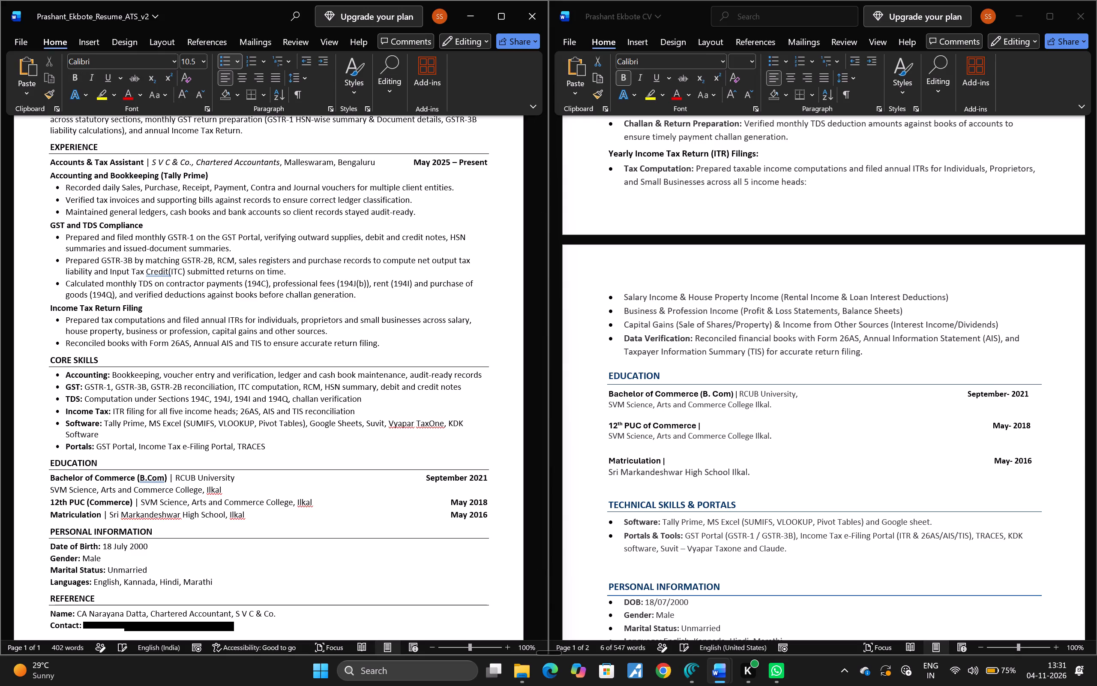
type("Information")
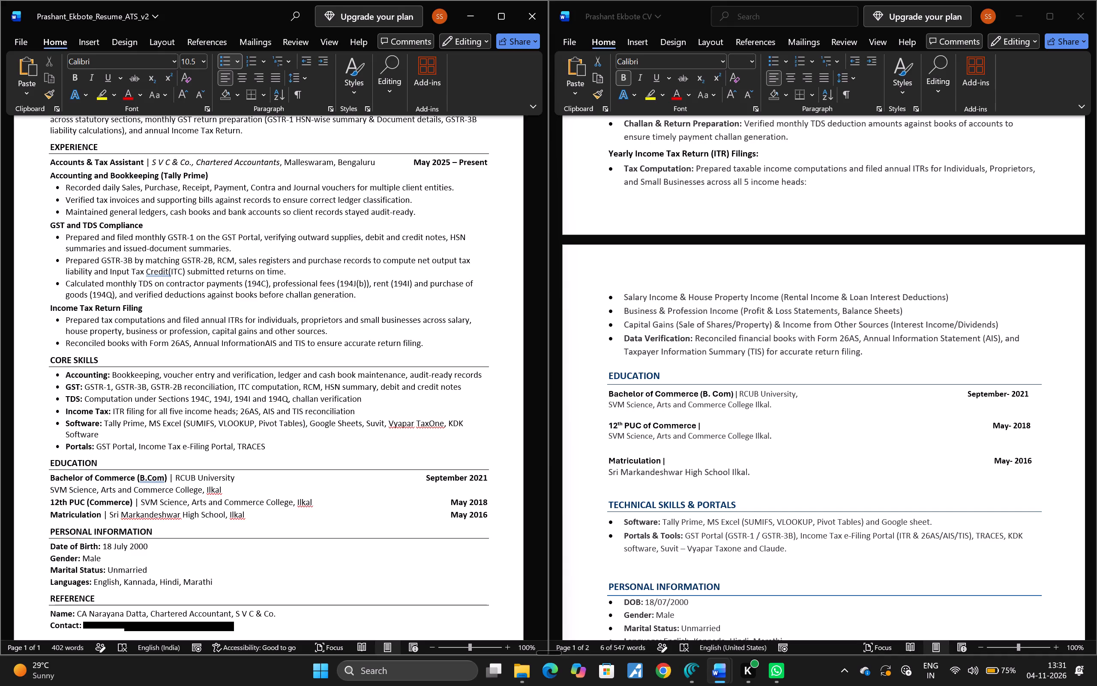
key("space")
type("Stat")
type("ement")
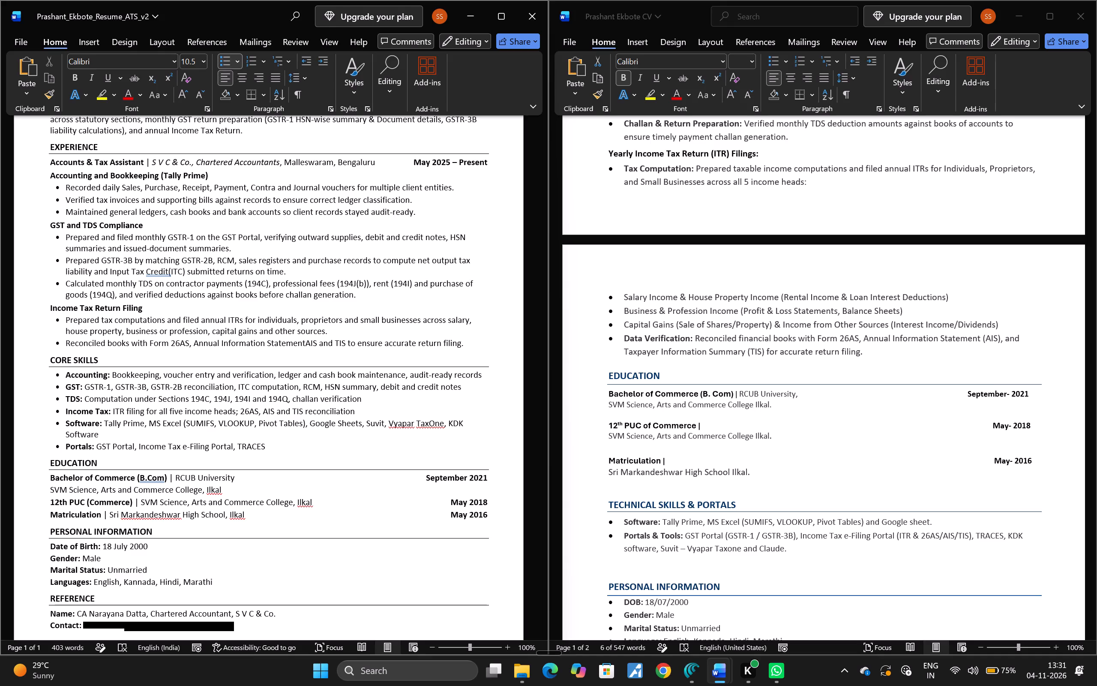
key("space")
type("(")
key("Right")
key("Right")
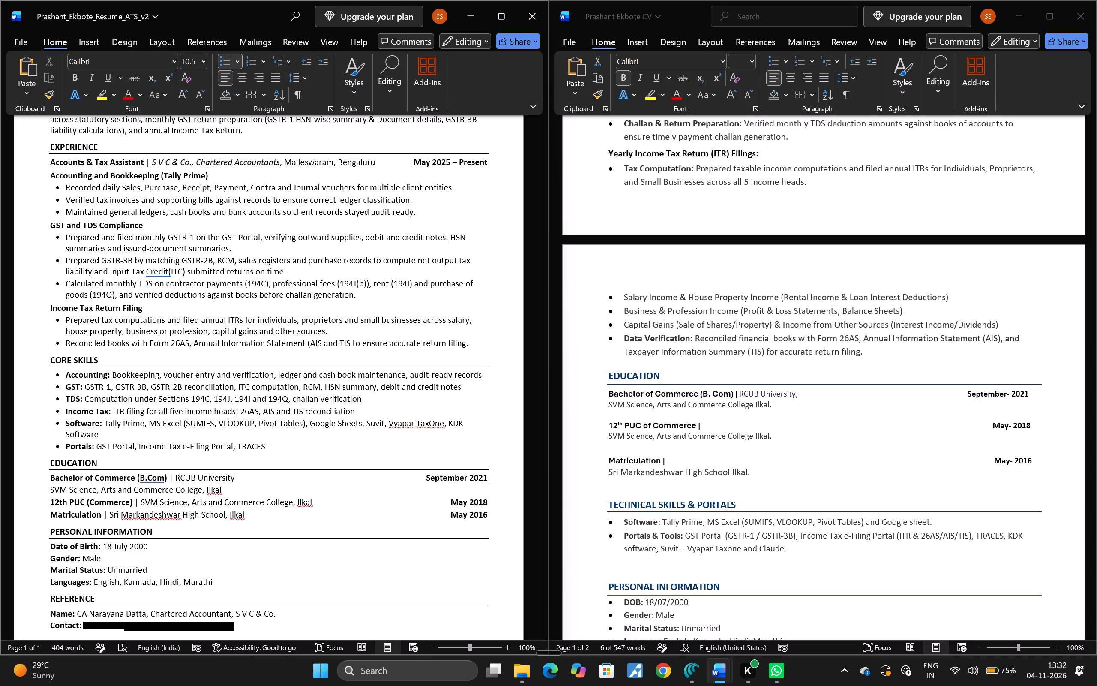
key("Right")
key("shift+parenright")
In the same reconciliation bullet, expand TIS to "Taxpayer Information Summary (TIS)".
key("Right")
key("Right")
key("Right")
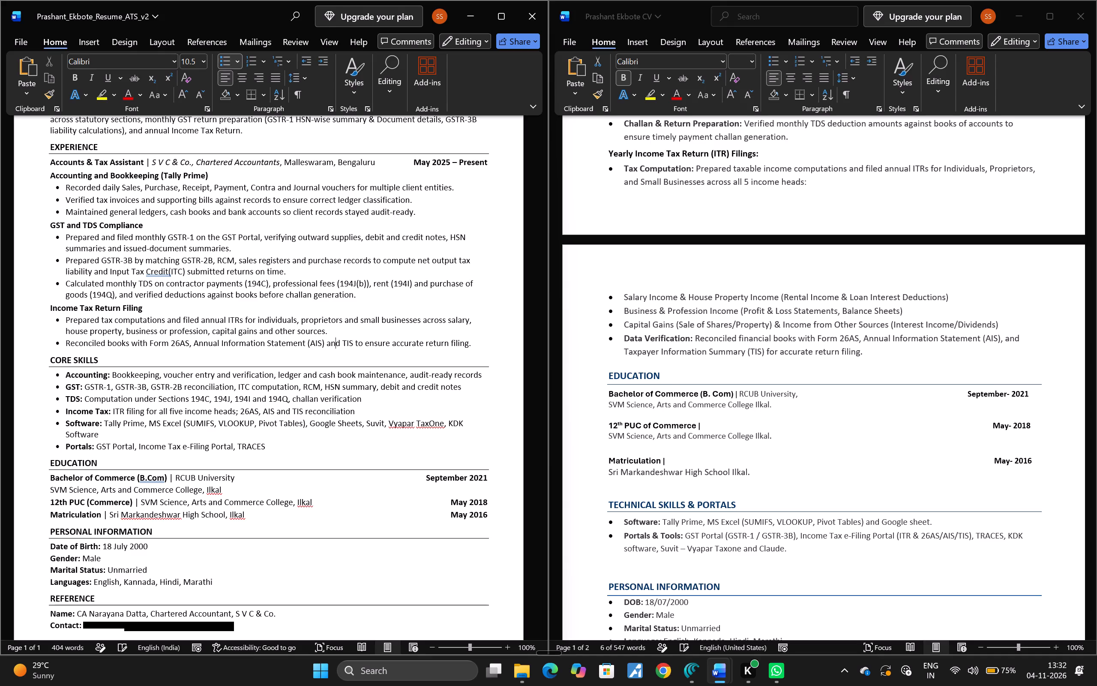
key("Right")
key("Right")
key("BackSpace")
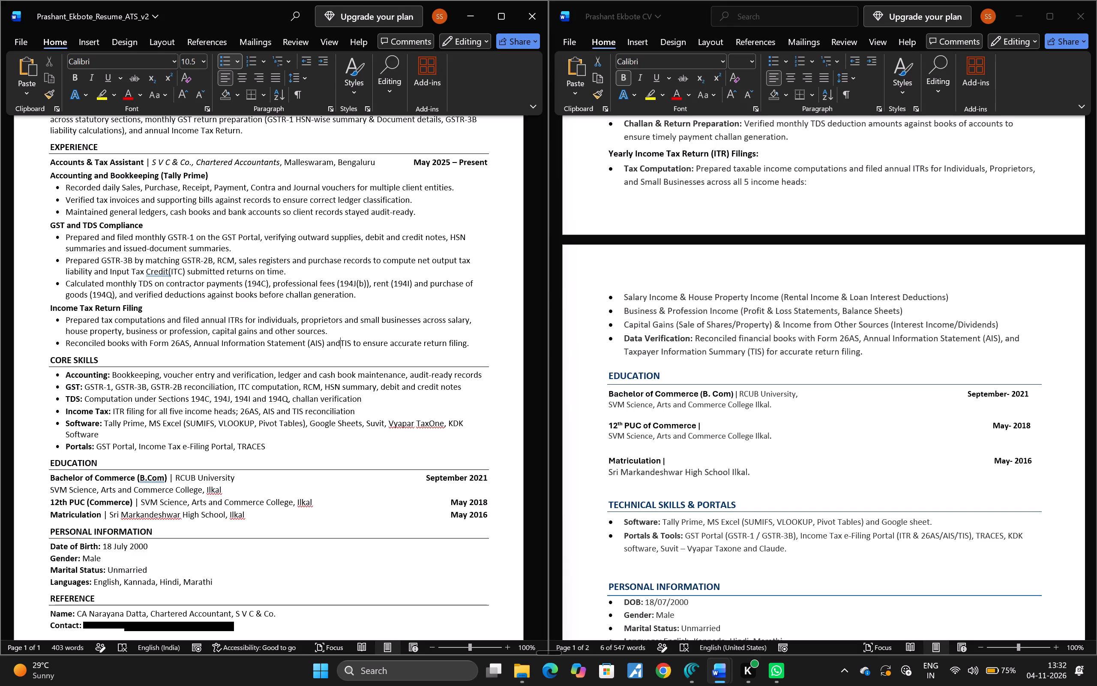
key("space")
type("Tax")
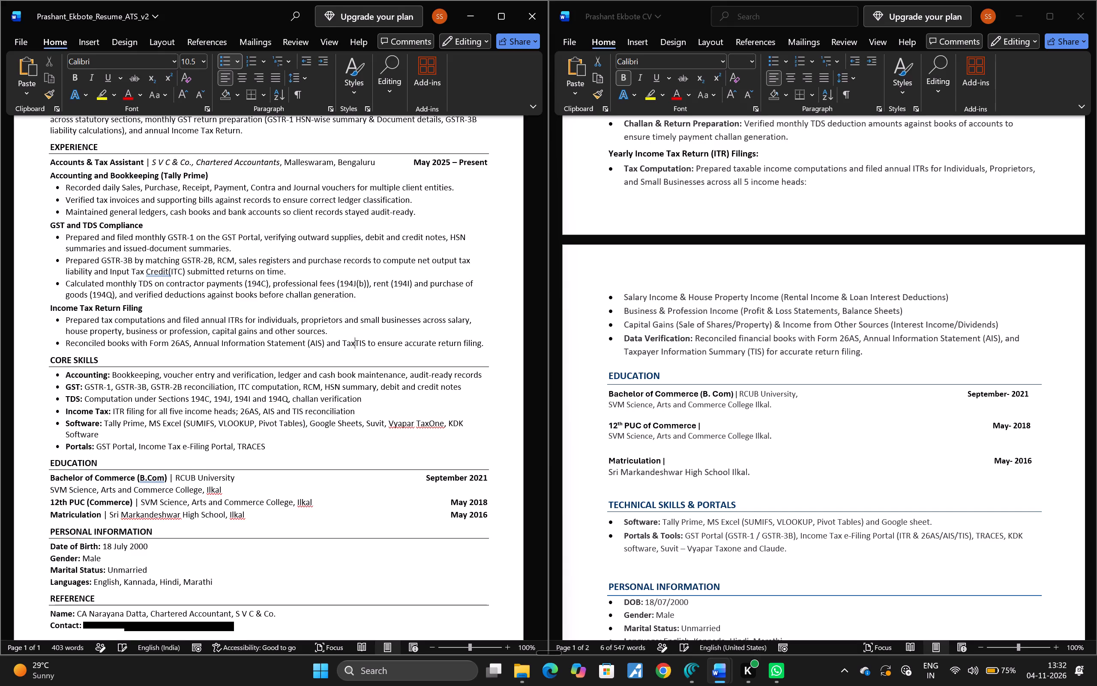
type("payer")
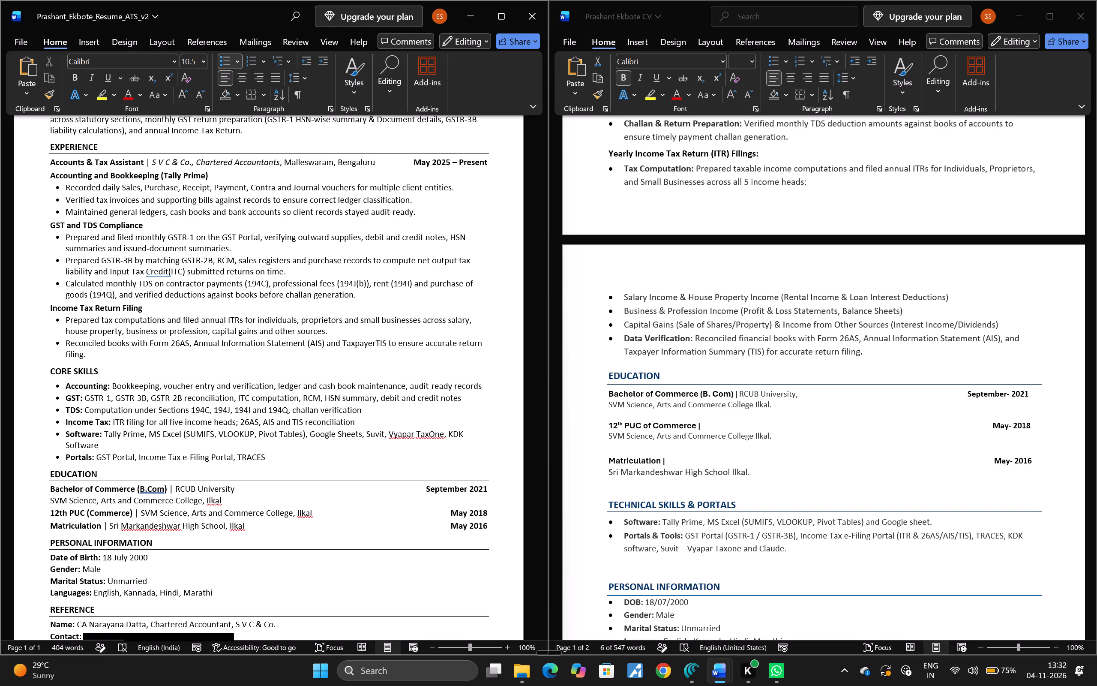
key("space")
type("Information")
key("space")
type("Summary")
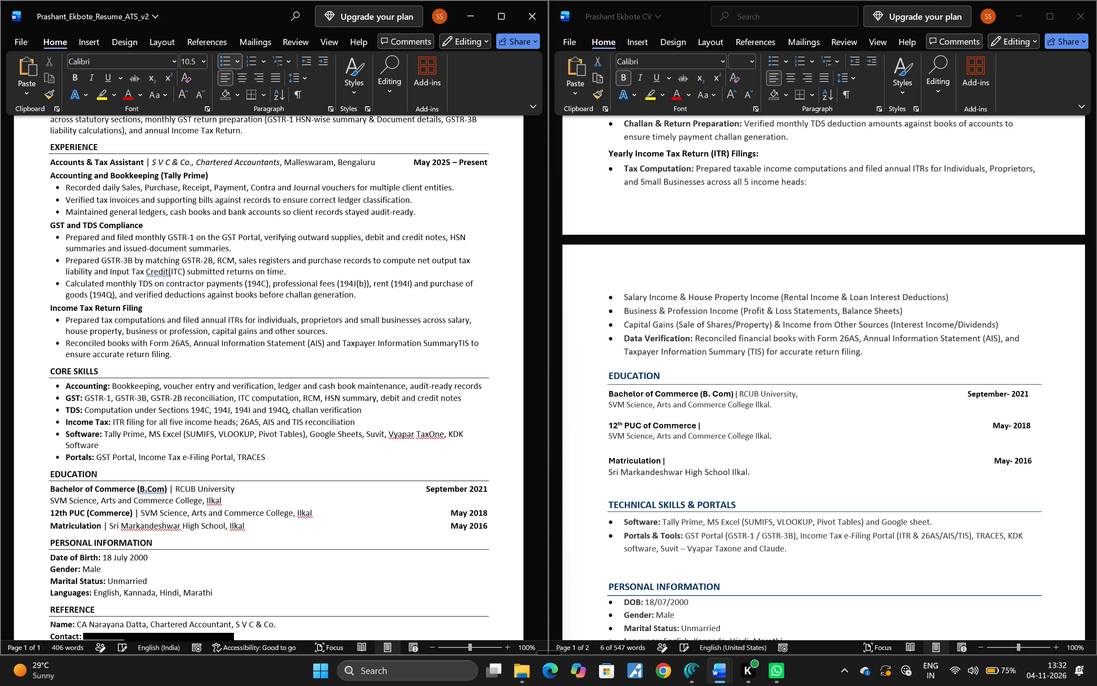
key("space")
type("(")
key("Right")
key("Right")
key("Right")
key("shift+parenright")
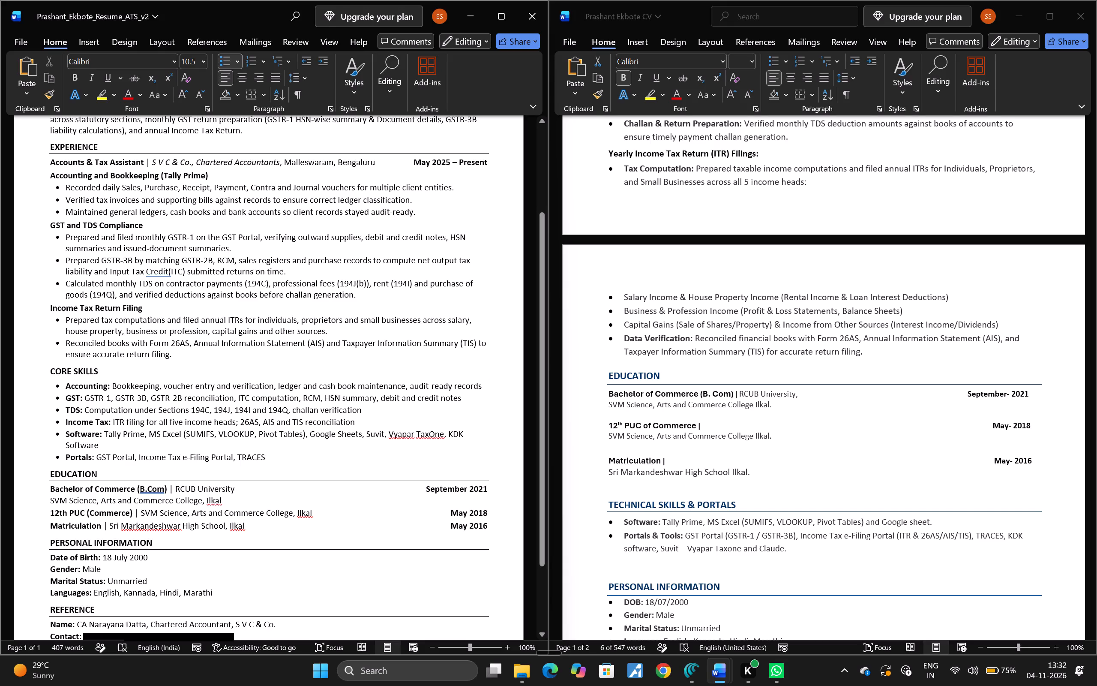
left_click(179, 354)
Compare the resume's Core Skills section with the competencies, experience and technical skills in the original CV.
scroll(247, 415, "down", 1)
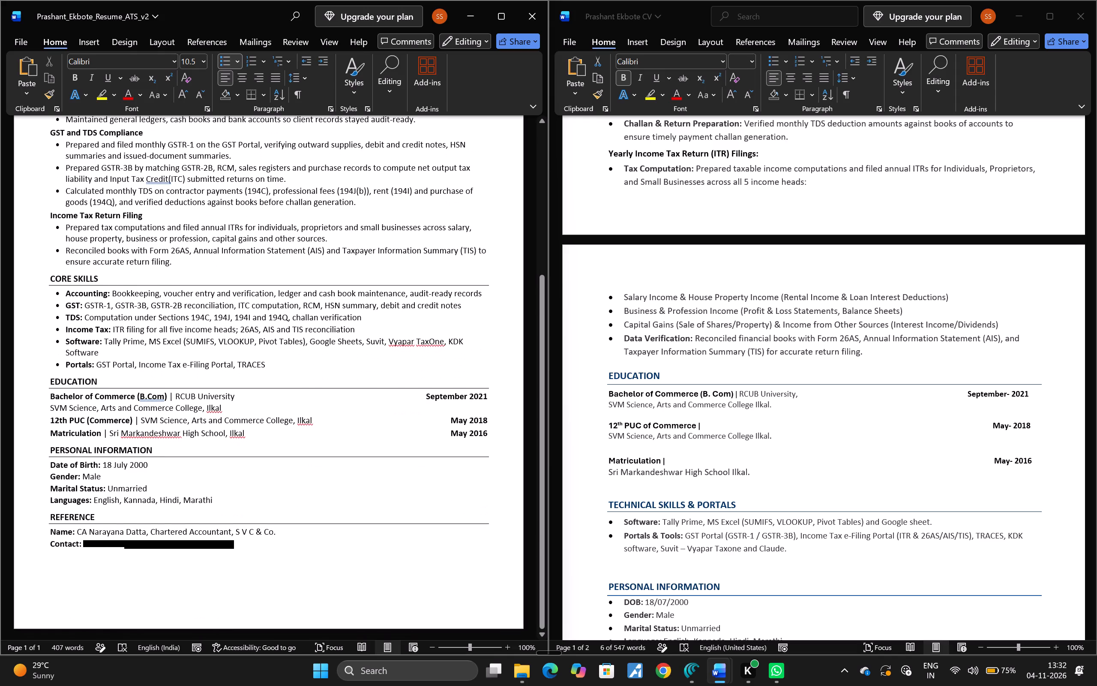
scroll(691, 514, "up", 3)
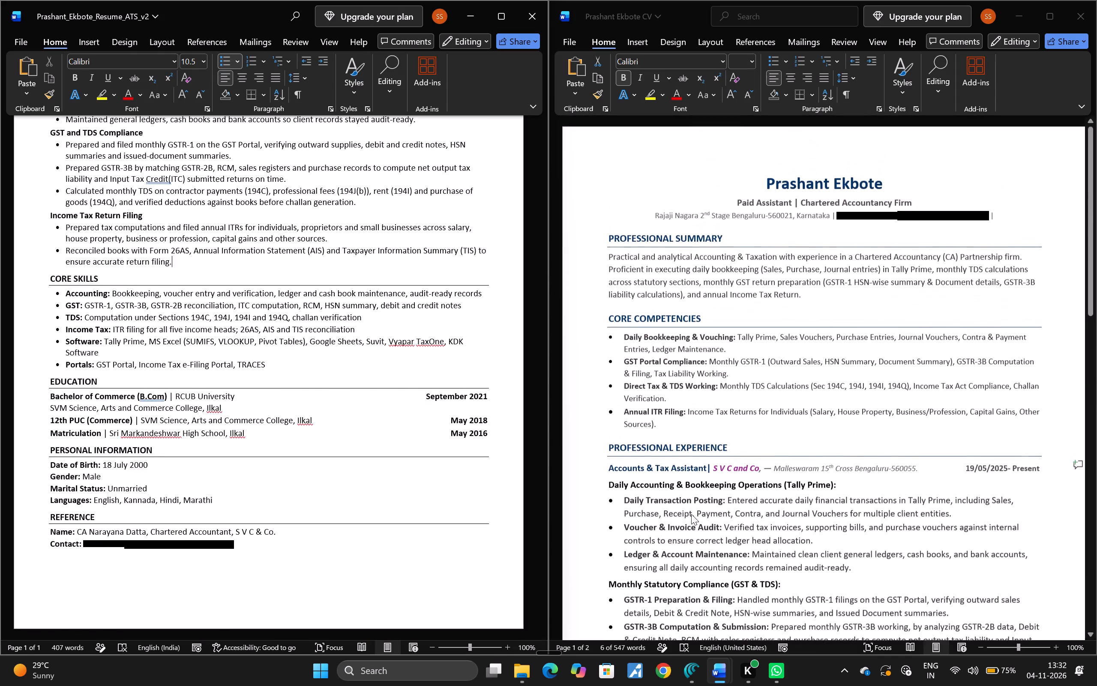
scroll(691, 514, "up", 1)
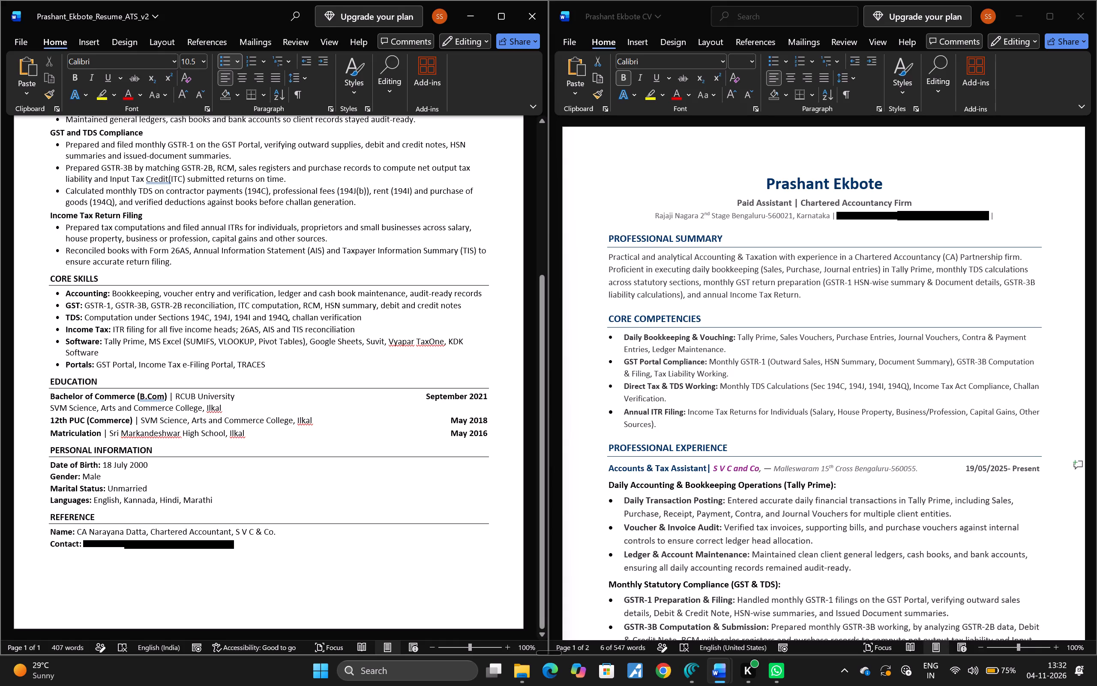
scroll(761, 521, "down", 3)
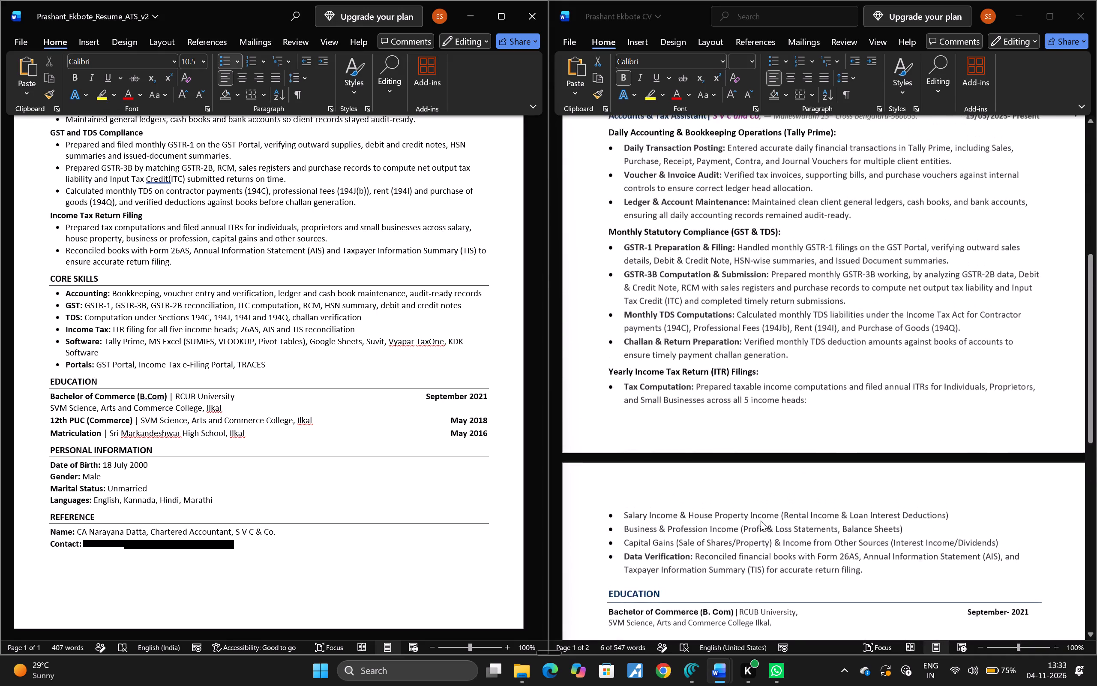
scroll(761, 521, "up", 1)
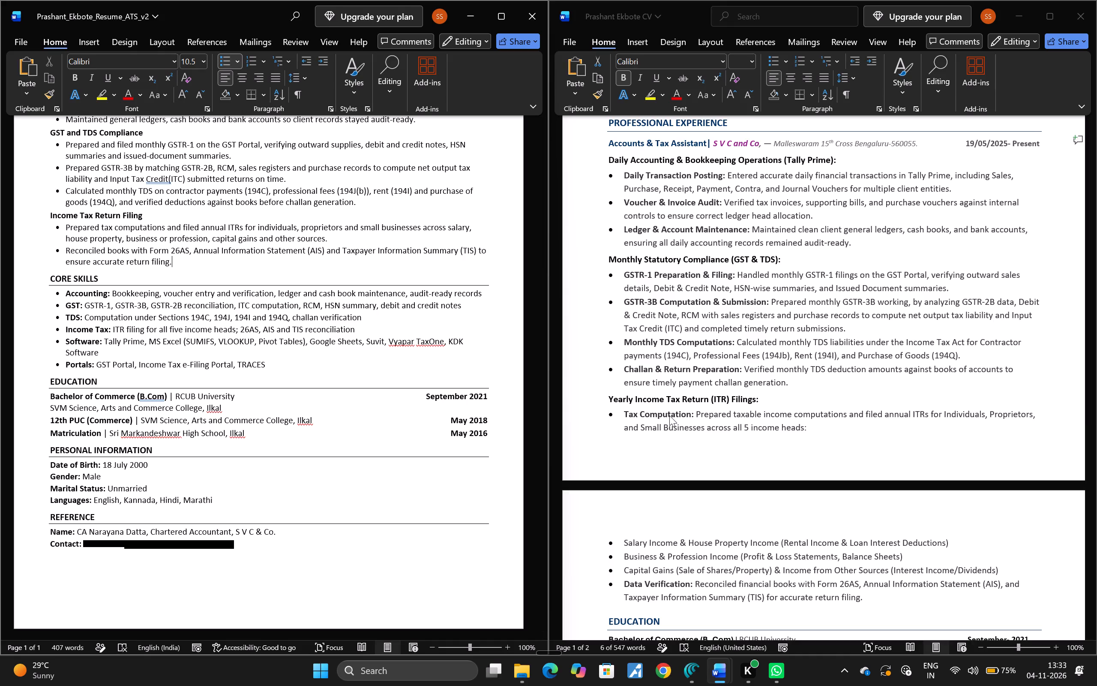
scroll(669, 415, "up", 1)
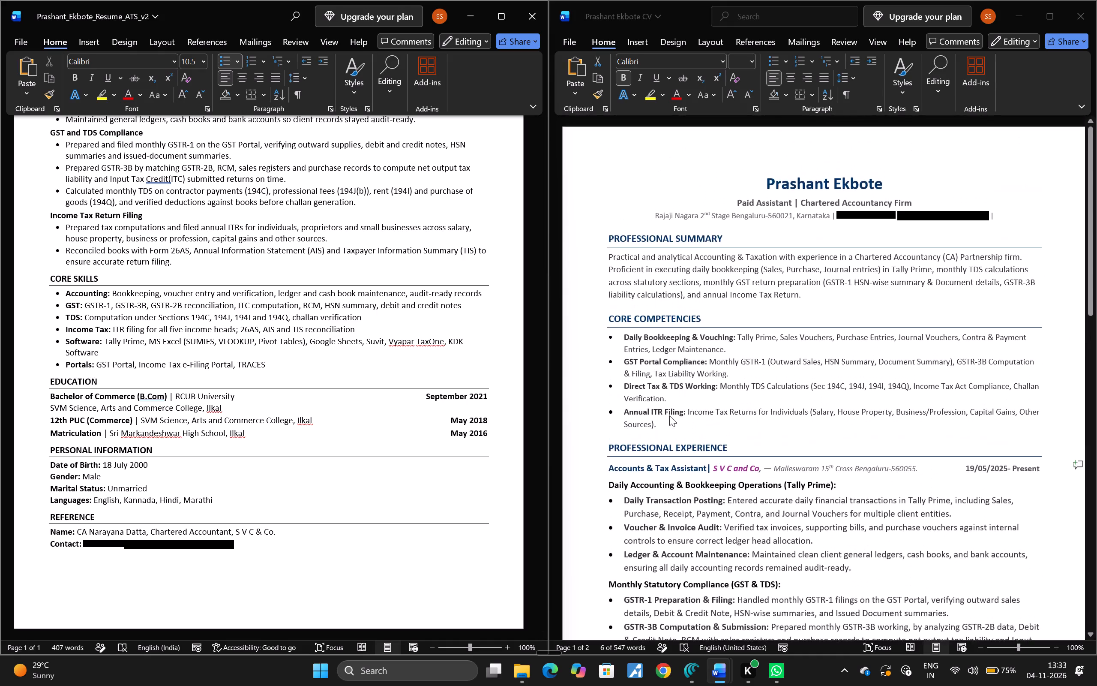
scroll(669, 415, "up", 1)
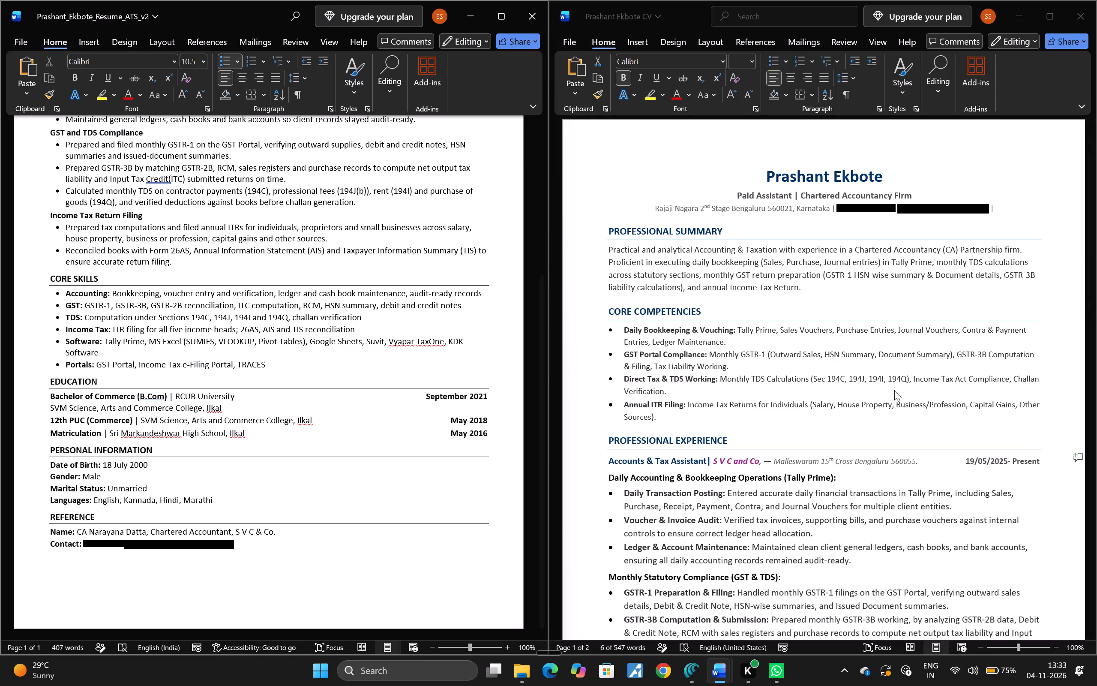
scroll(894, 390, "down", 3)
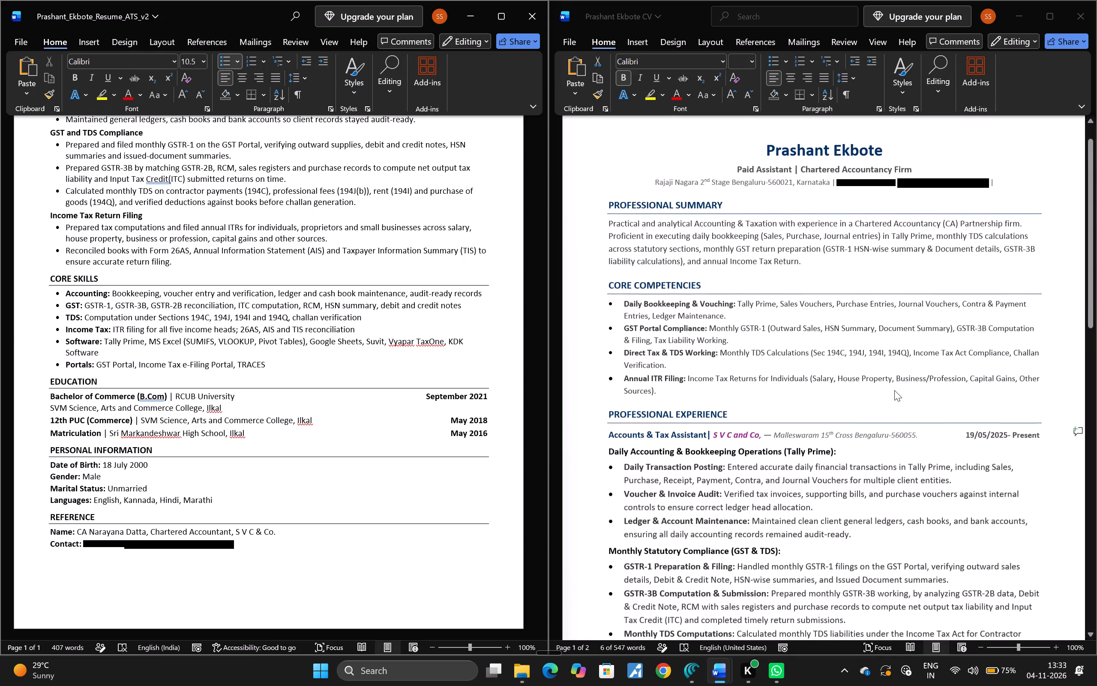
scroll(894, 390, "down", 3)
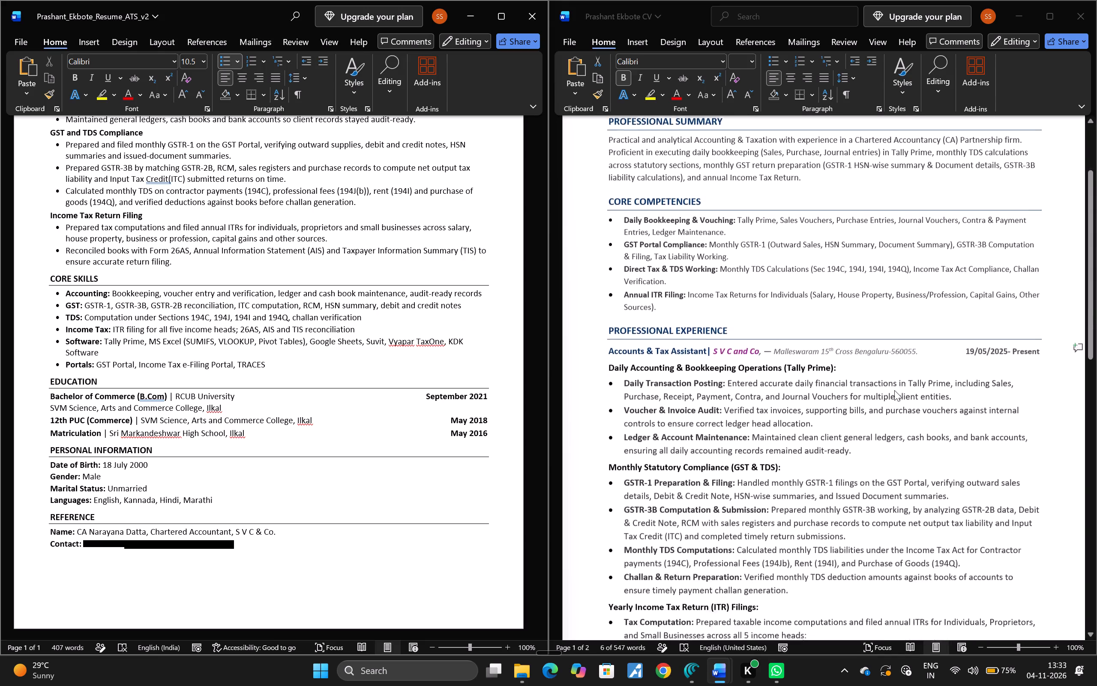
scroll(894, 390, "down", 1)
scroll(894, 390, "up", 1)
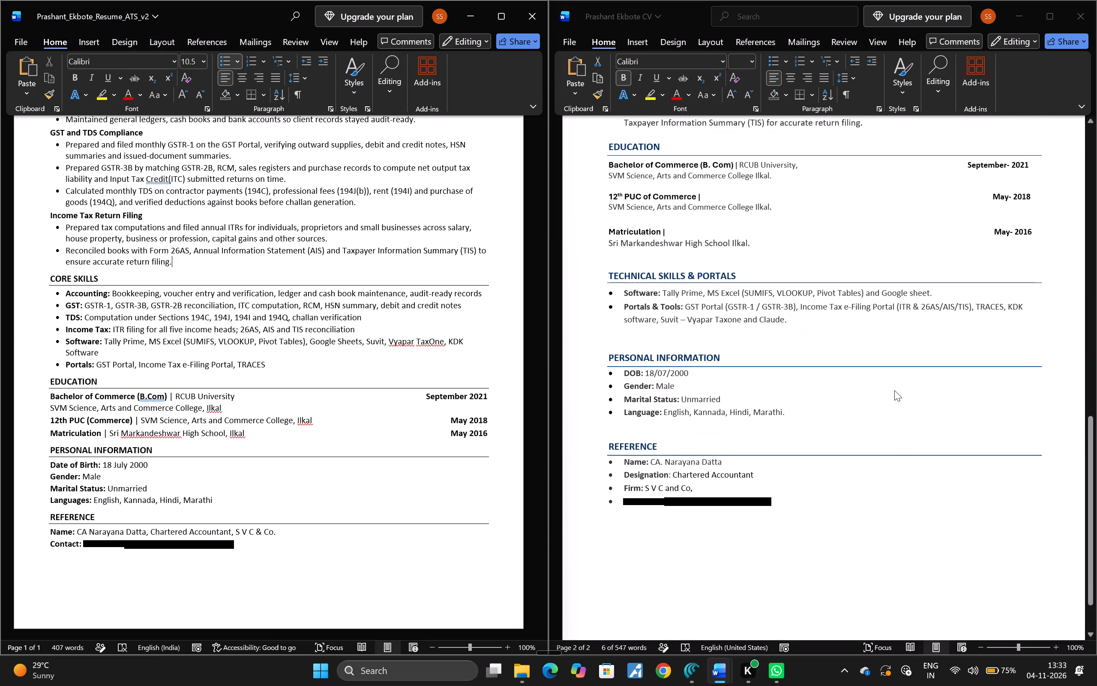
scroll(894, 390, "up", 2)
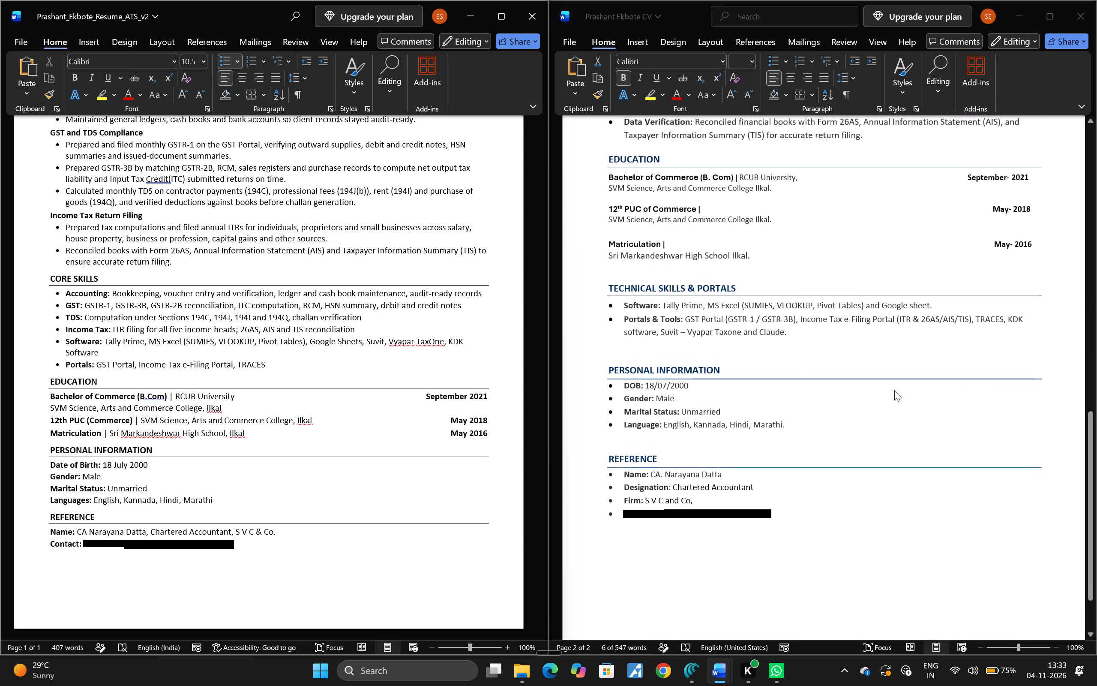
scroll(894, 390, "up", 1)
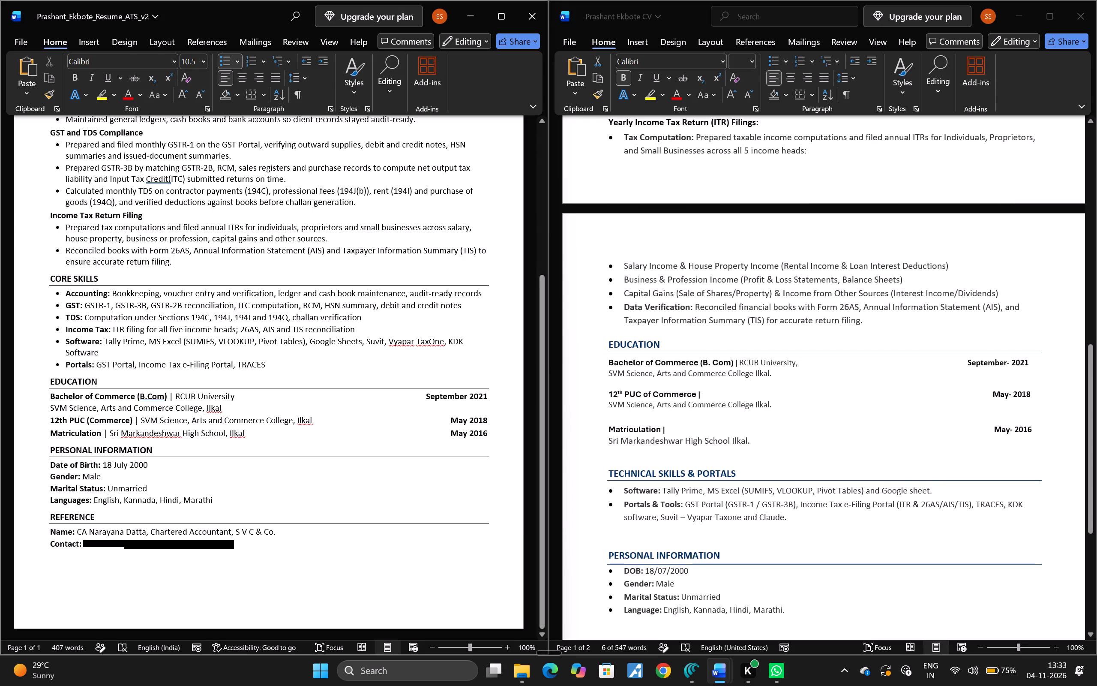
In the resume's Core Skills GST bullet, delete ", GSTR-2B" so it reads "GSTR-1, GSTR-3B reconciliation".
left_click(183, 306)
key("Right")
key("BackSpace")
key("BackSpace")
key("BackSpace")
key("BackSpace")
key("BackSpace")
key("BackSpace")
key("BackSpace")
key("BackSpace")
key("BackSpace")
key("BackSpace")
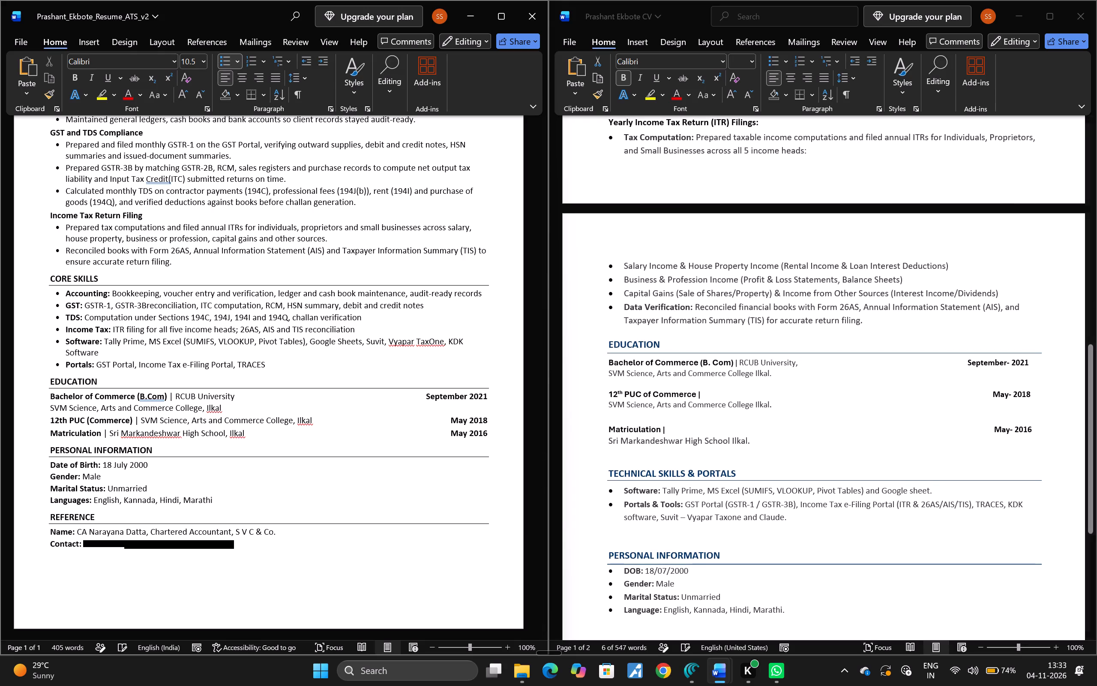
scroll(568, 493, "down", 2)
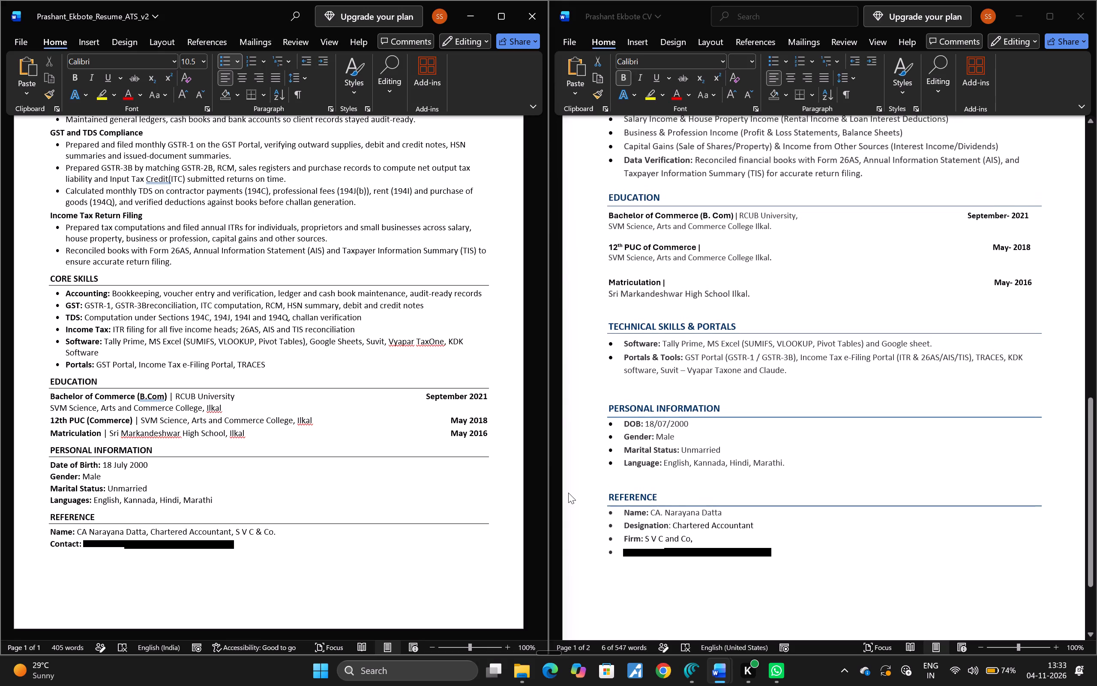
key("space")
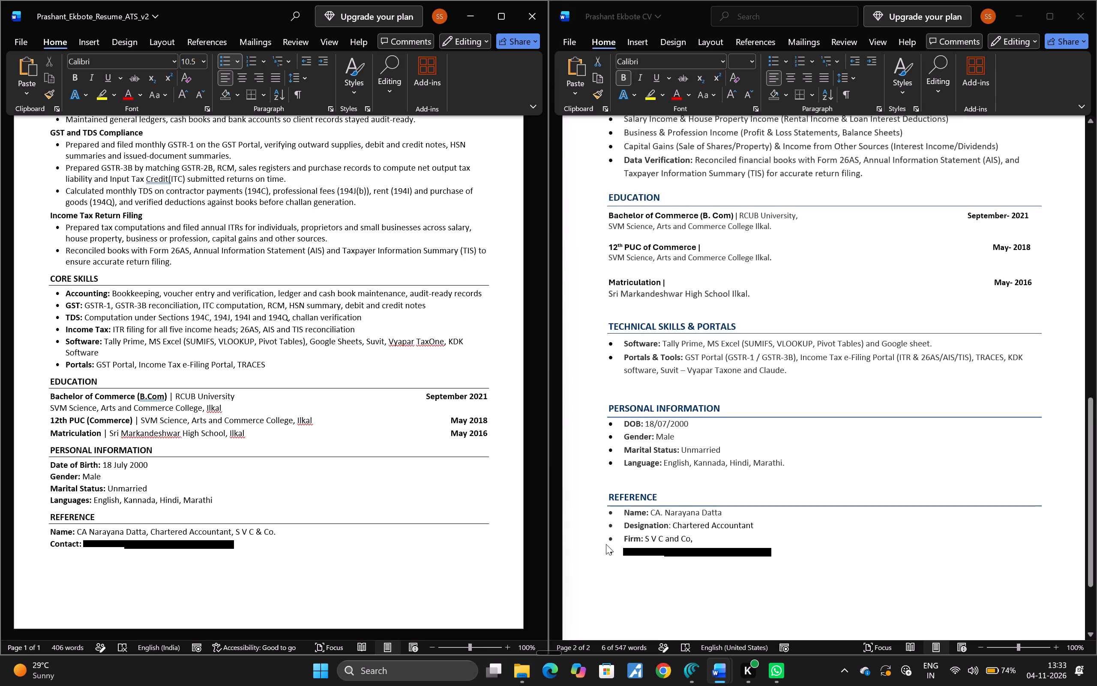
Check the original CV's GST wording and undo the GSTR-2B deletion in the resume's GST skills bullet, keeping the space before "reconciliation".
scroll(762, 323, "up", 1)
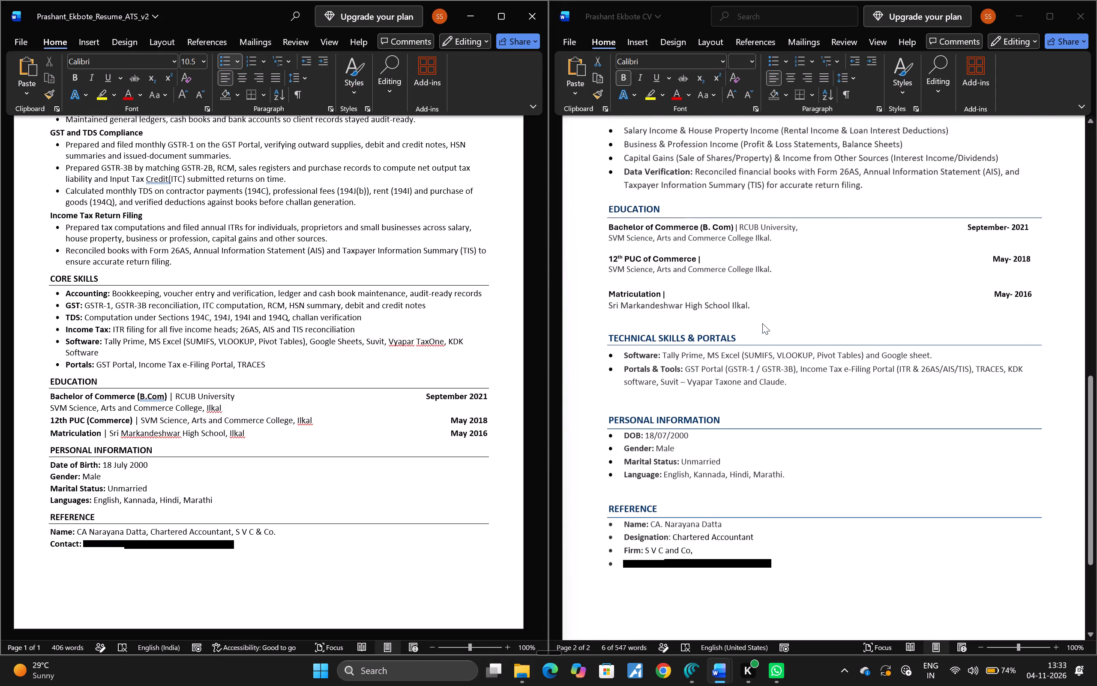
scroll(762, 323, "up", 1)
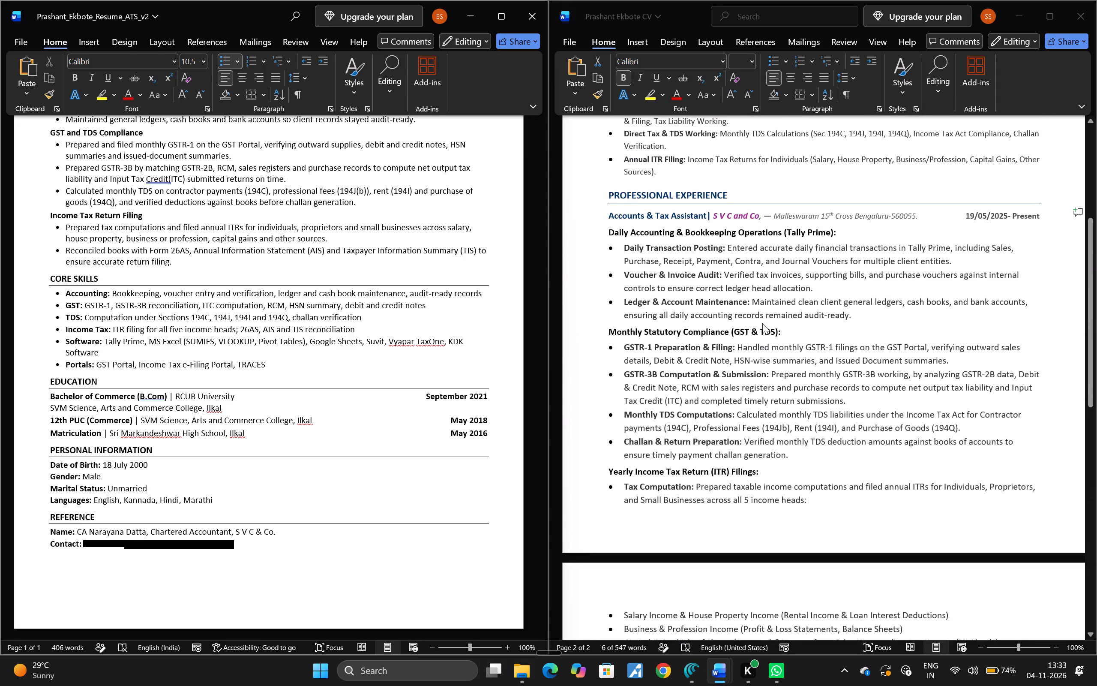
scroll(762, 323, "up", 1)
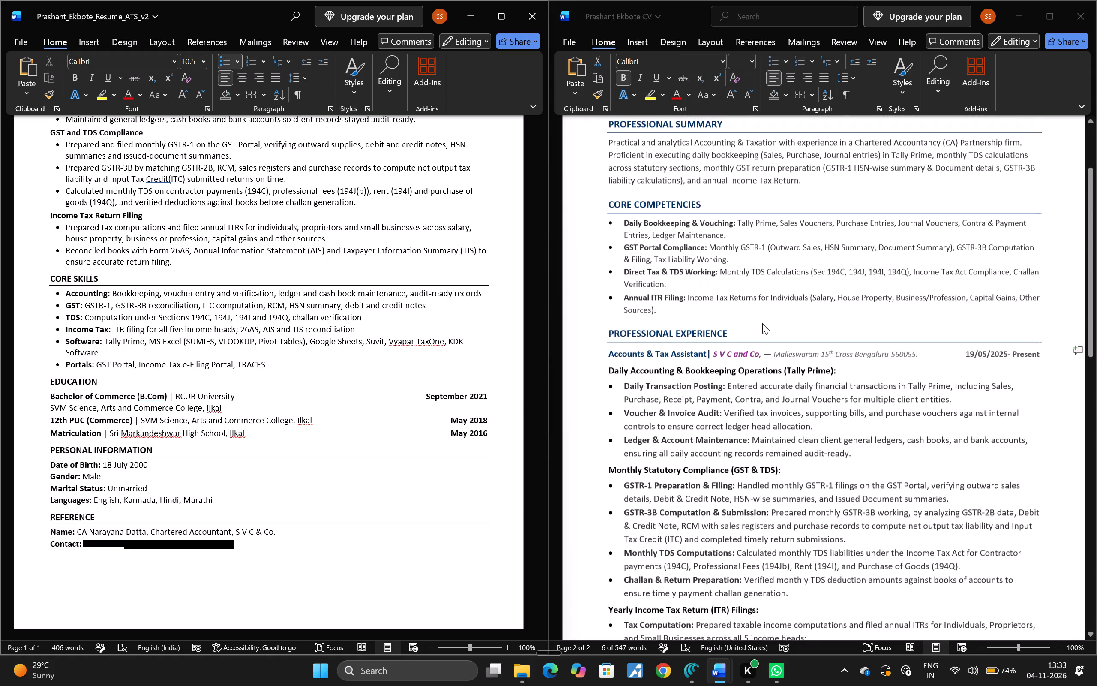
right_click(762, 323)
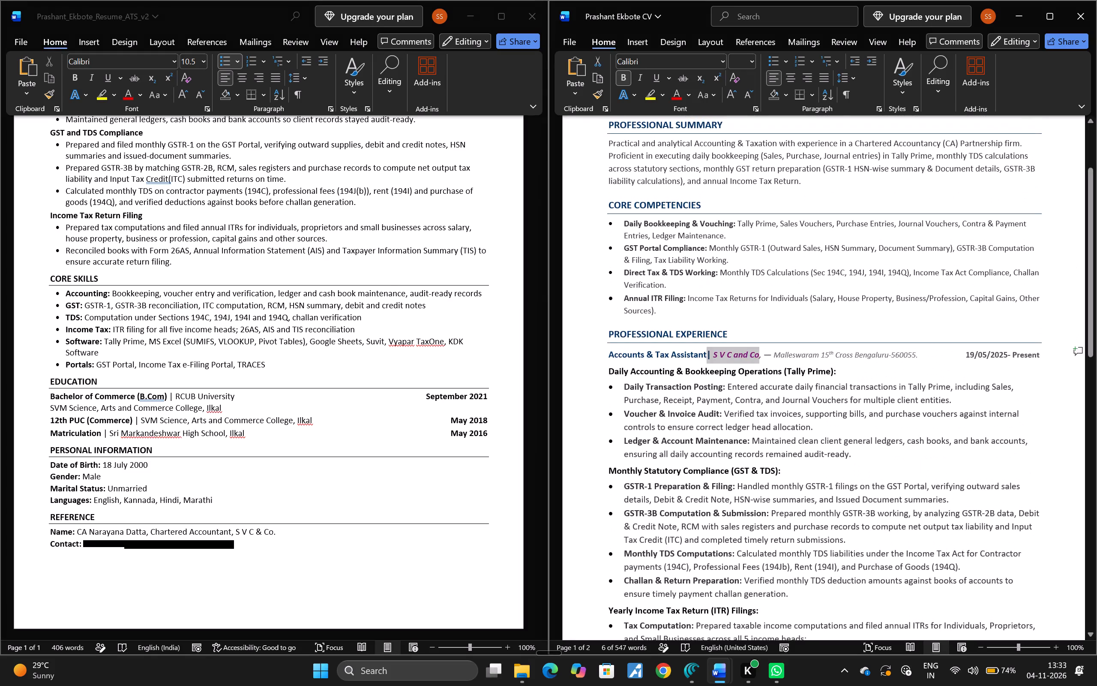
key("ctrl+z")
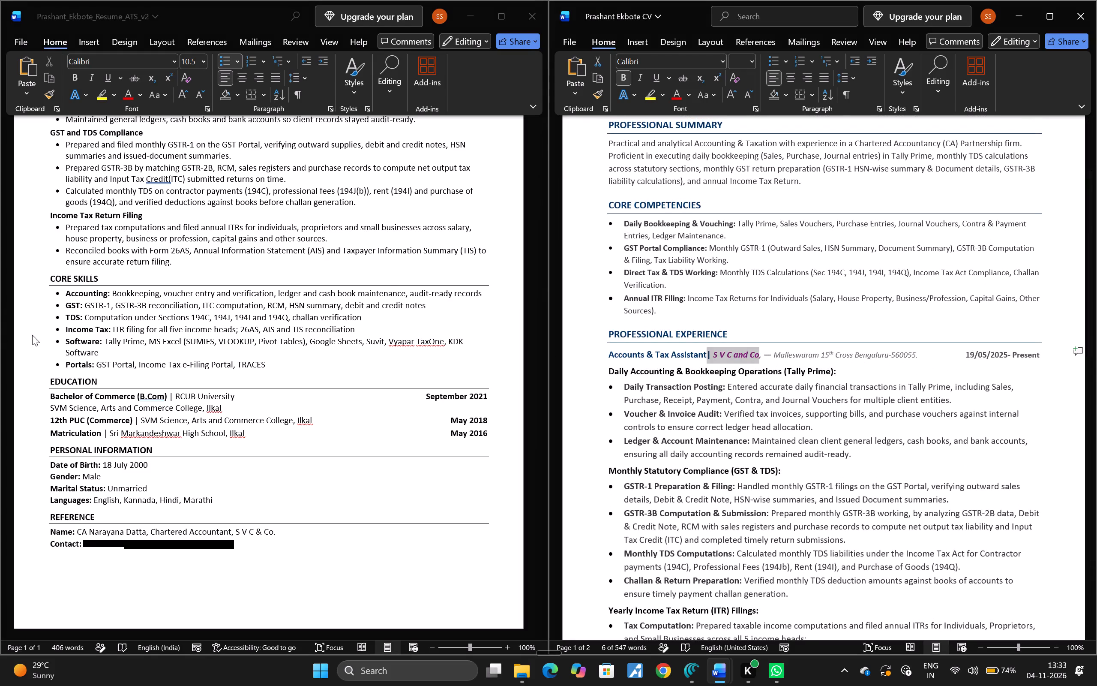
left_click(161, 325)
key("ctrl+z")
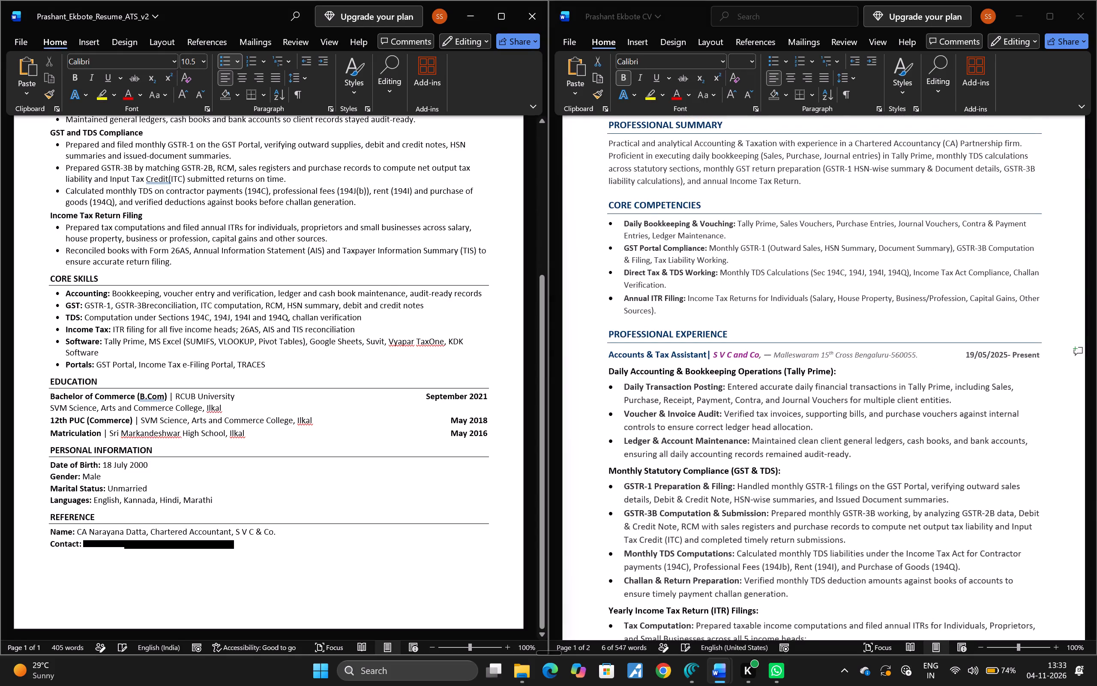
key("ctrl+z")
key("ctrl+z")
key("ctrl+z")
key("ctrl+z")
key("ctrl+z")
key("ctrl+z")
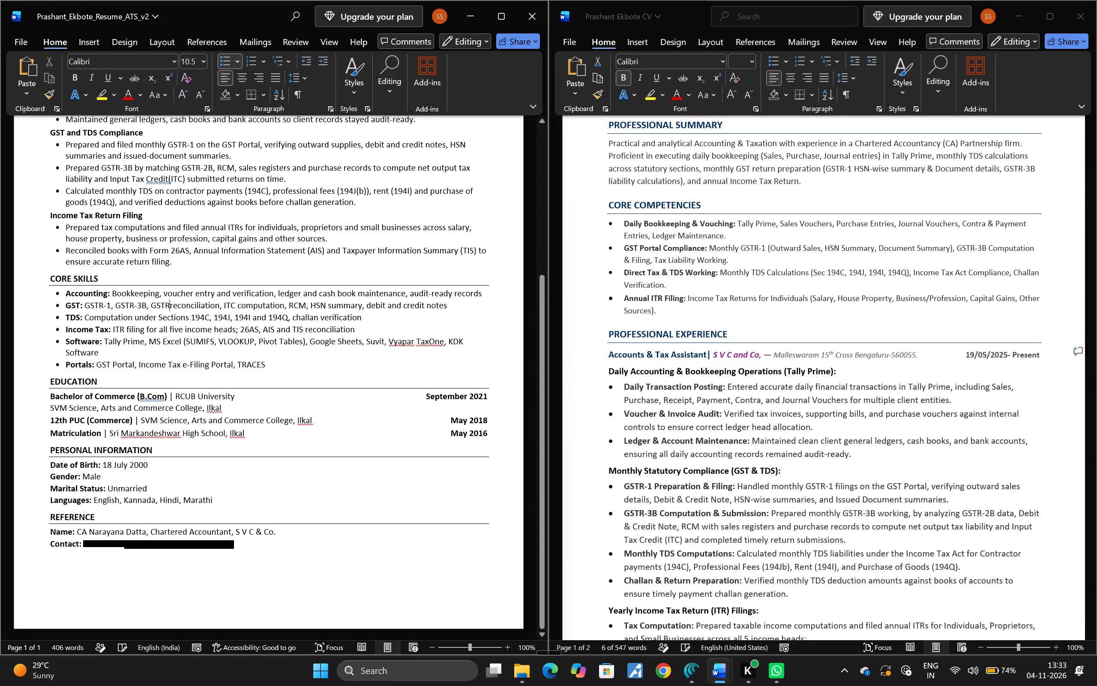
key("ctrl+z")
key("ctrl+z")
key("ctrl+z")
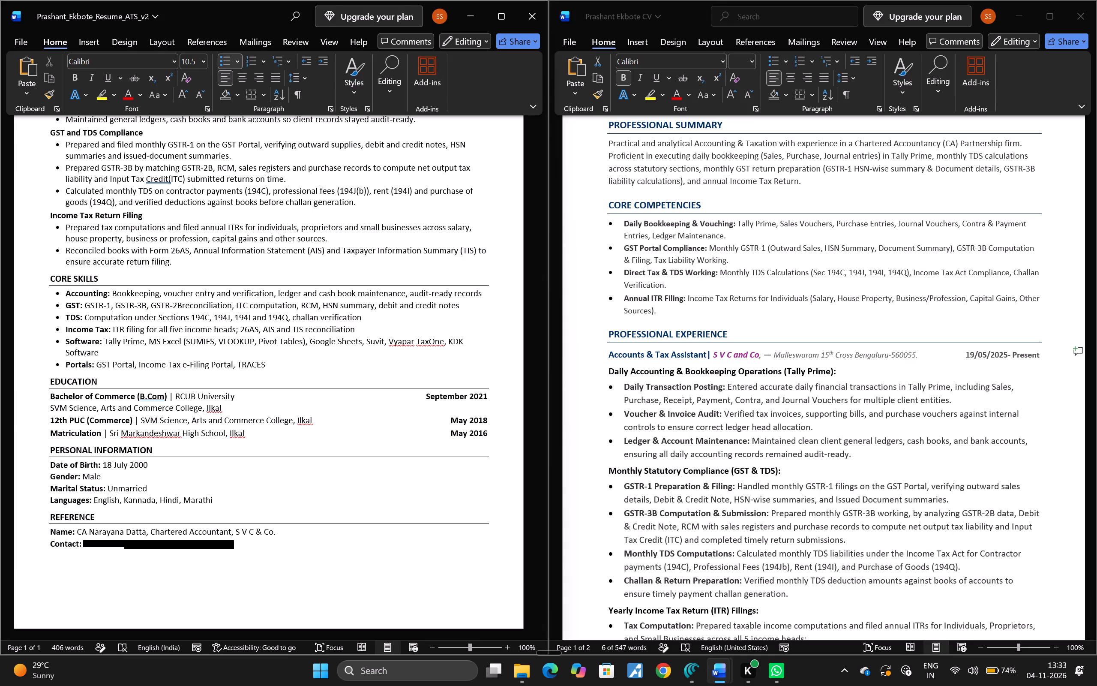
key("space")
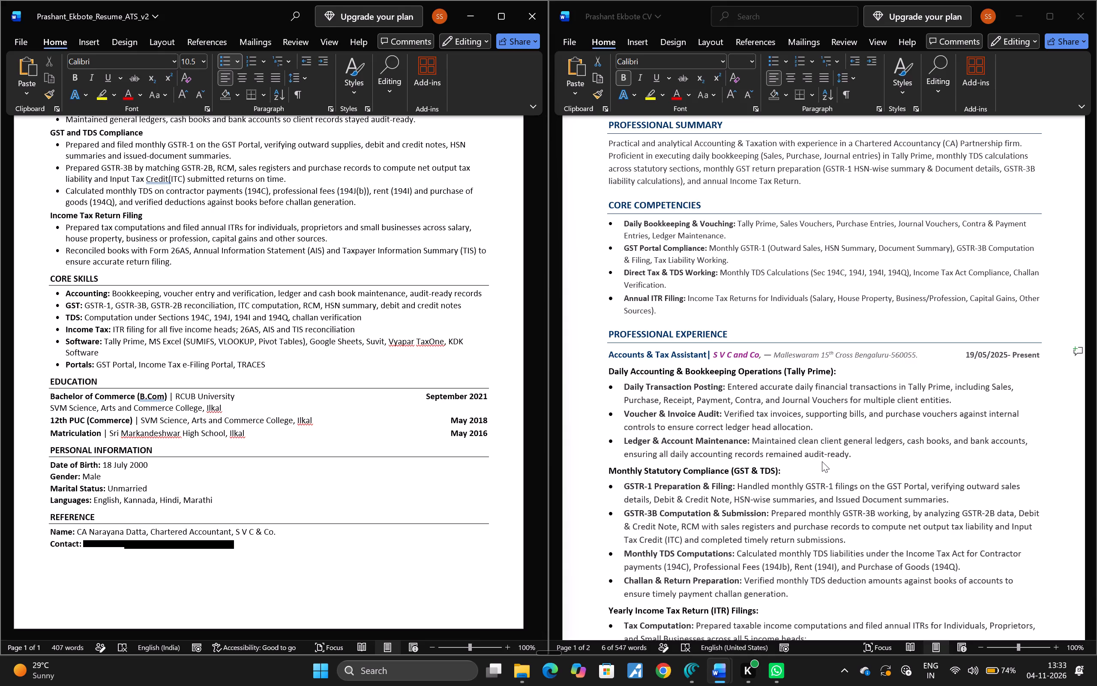
In the Core Skills TDS bullet, replace the comma after 194Q with "and" before "challan verification".
scroll(822, 461, "down", 1)
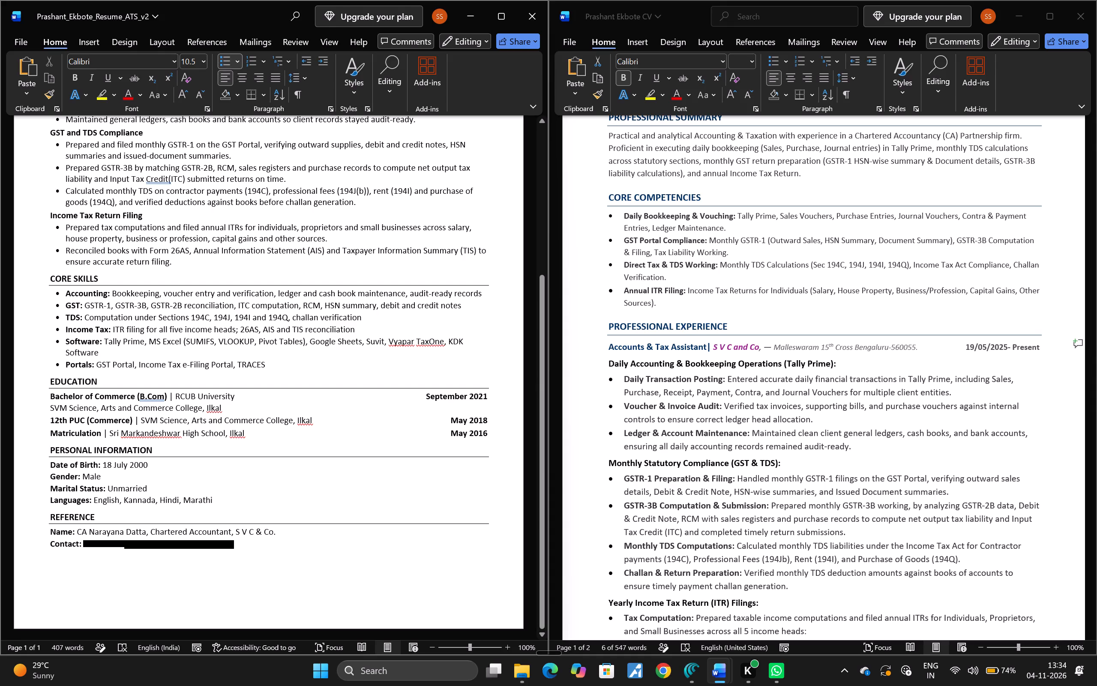
left_click(292, 316)
key("BackSpace")
key("BackSpace")
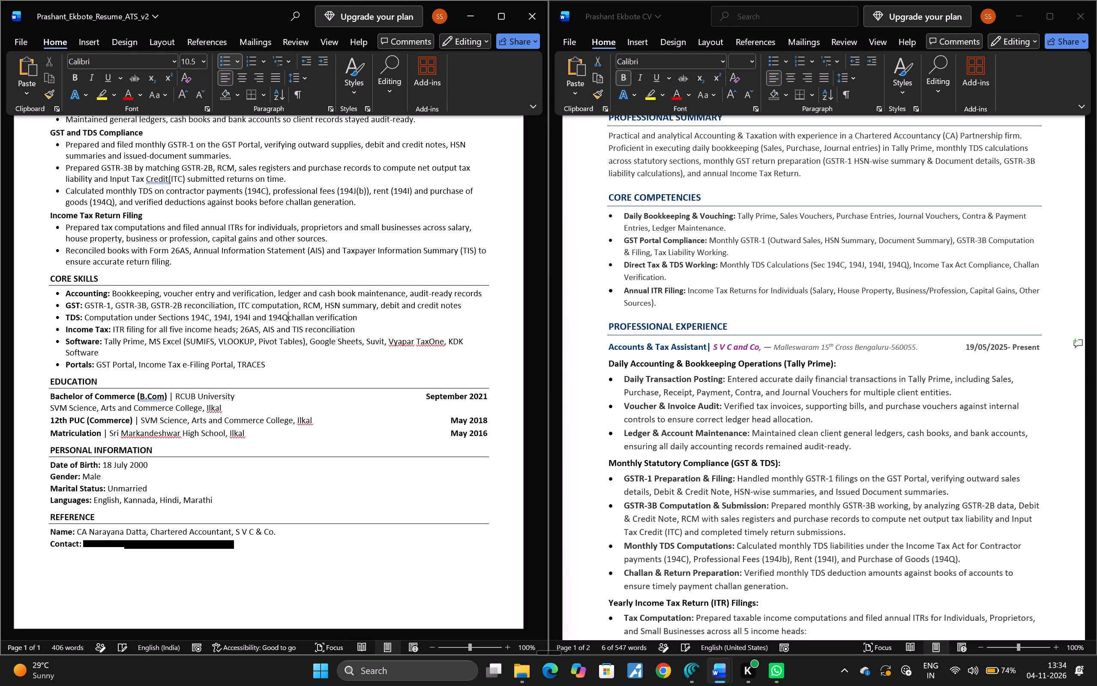
key("space")
type("and")
key("space")
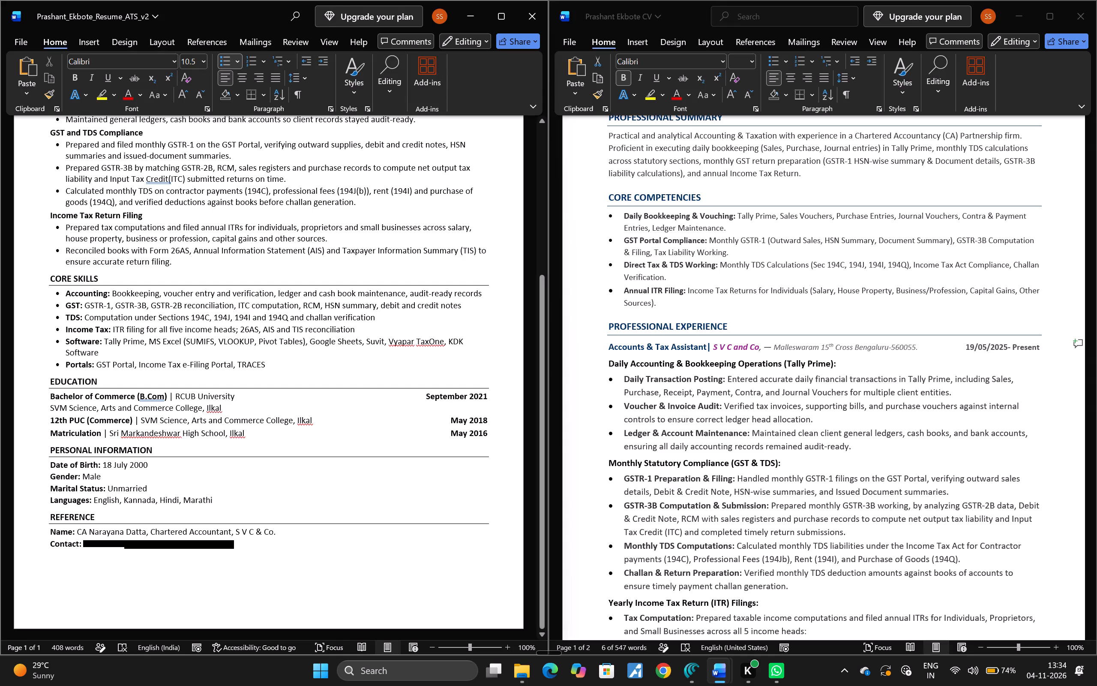
Review the original CV's income tax competencies and ITR filing details against the resume's Income Tax skills bullet.
scroll(707, 366, "down", 1)
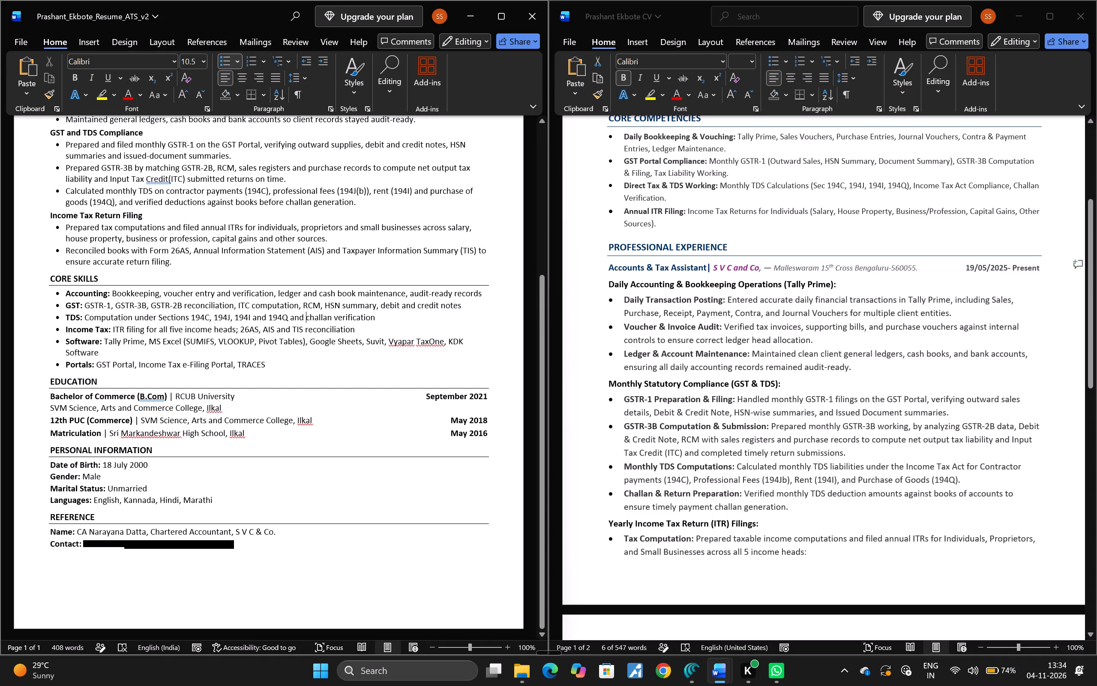
scroll(711, 307, "down", 2)
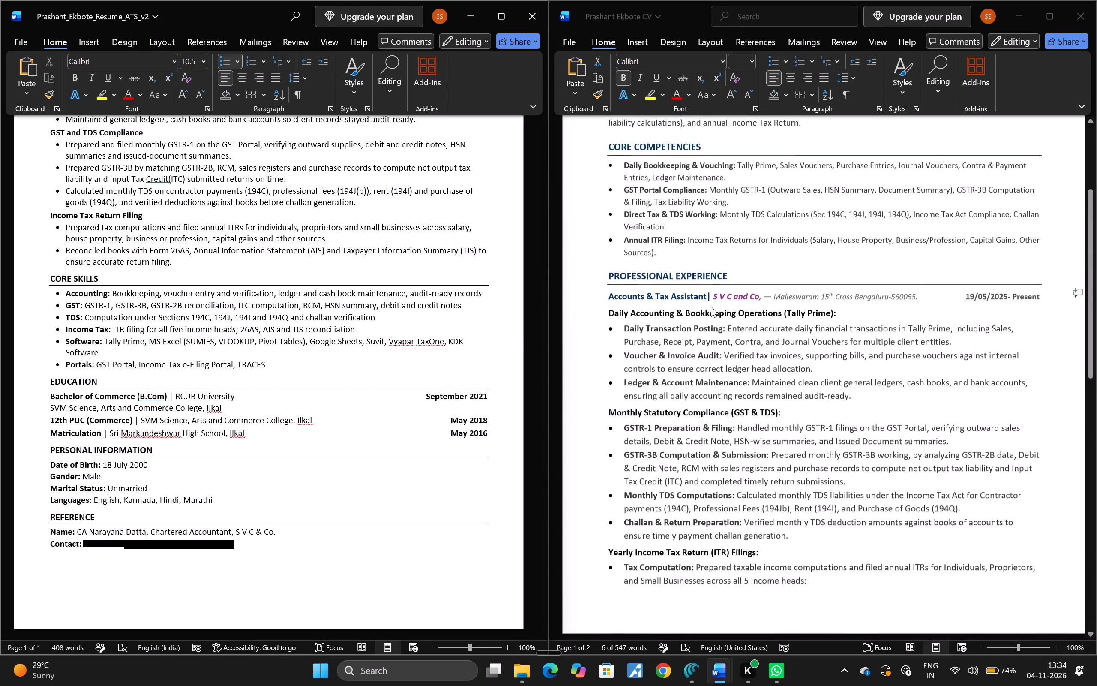
scroll(711, 307, "down", 1)
scroll(711, 307, "up", 1)
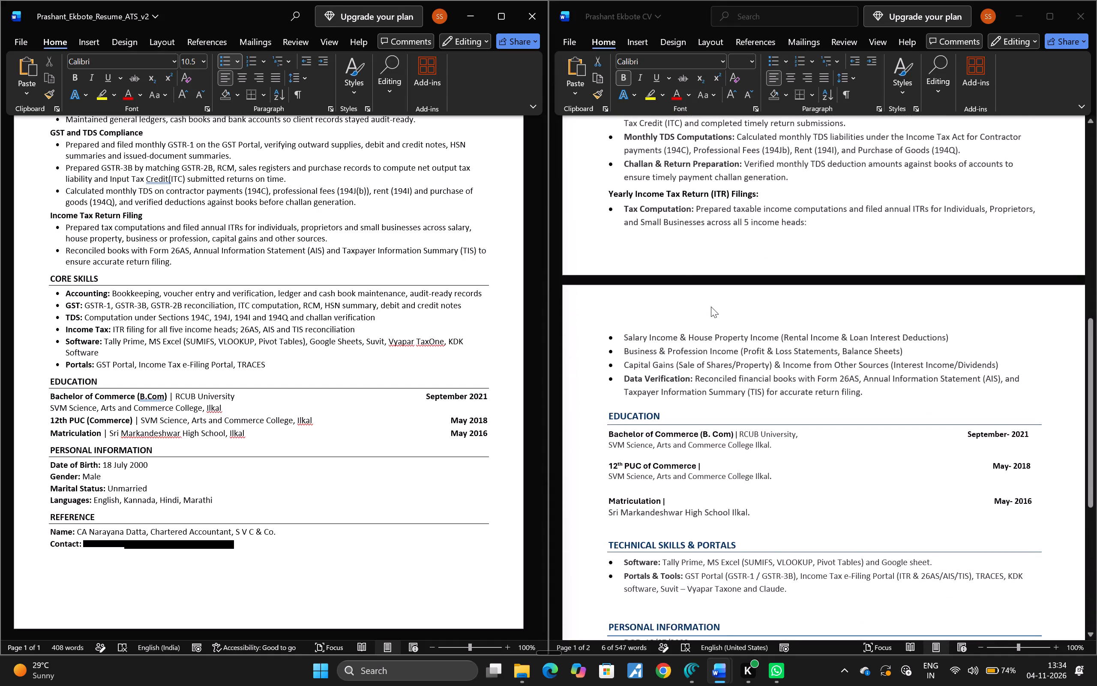
scroll(711, 307, "up", 1)
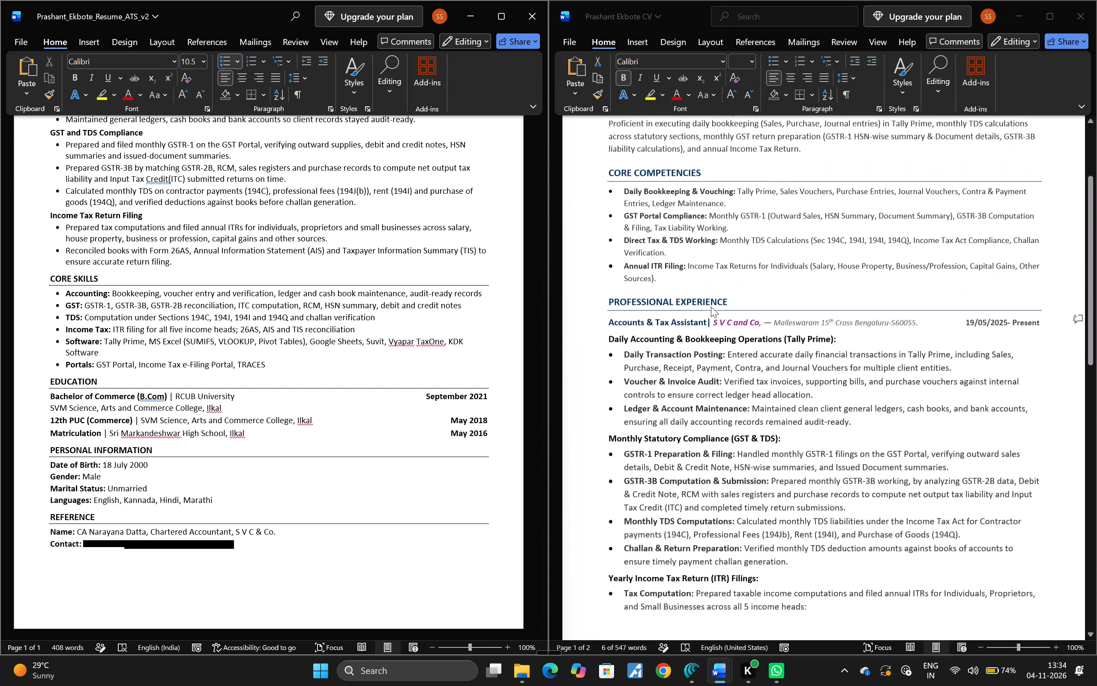
scroll(711, 307, "up", 2)
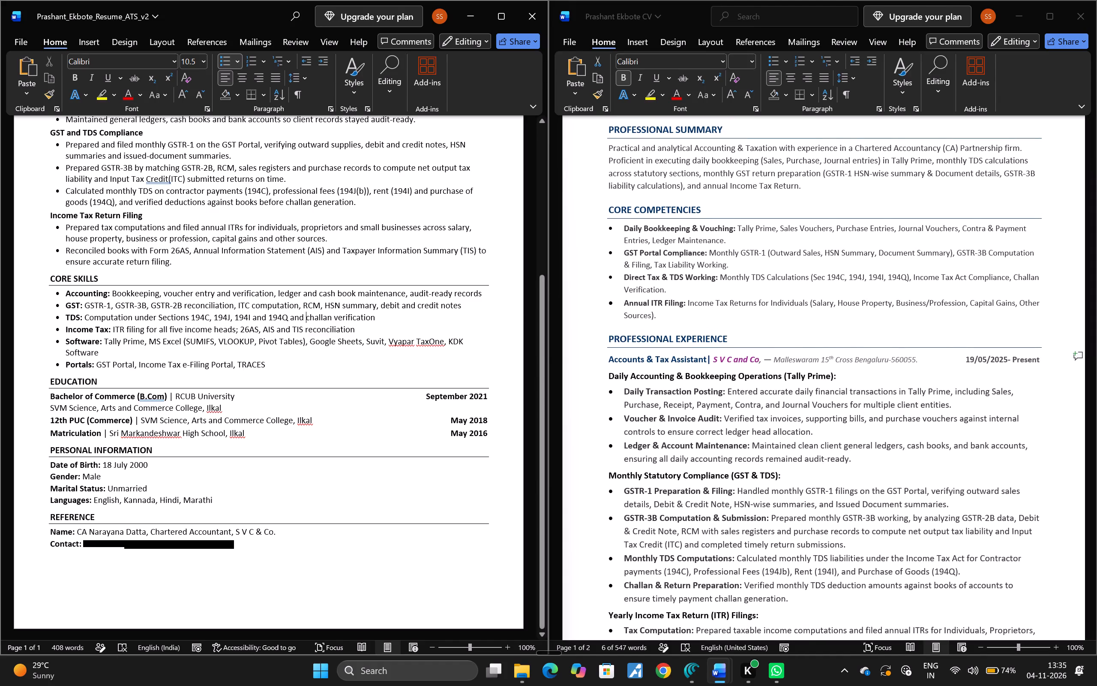
In the resume's Core Skills Income Tax bullet, delete the semicolon after "income heads", keeping a space before 26AS.
left_click(240, 328)
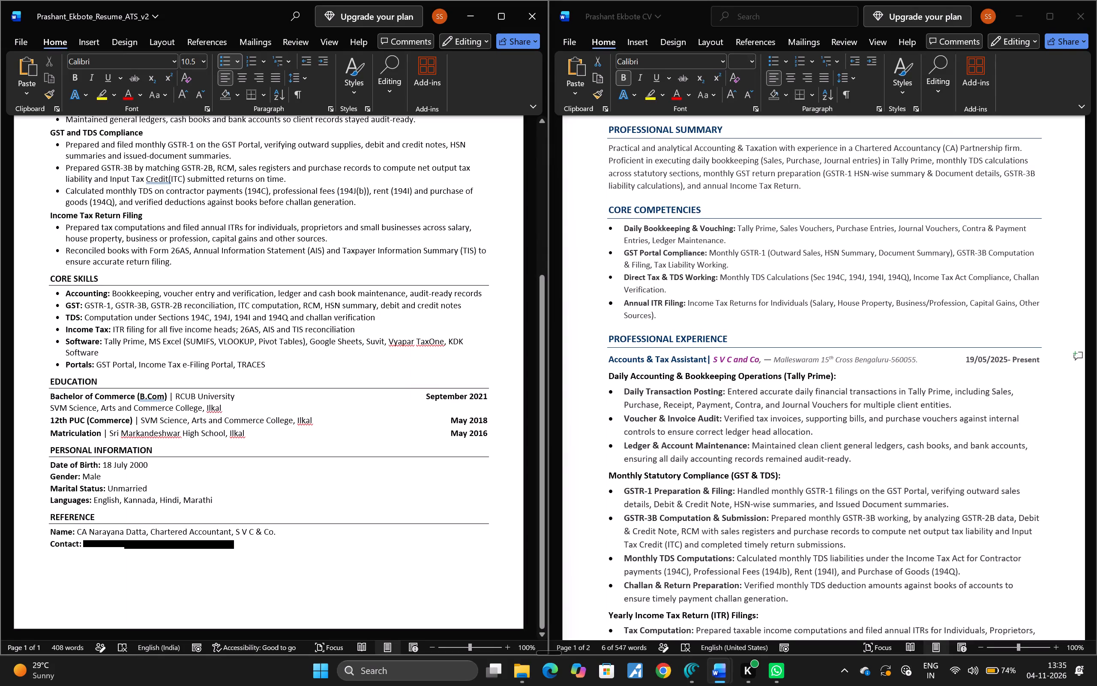
key("BackSpace")
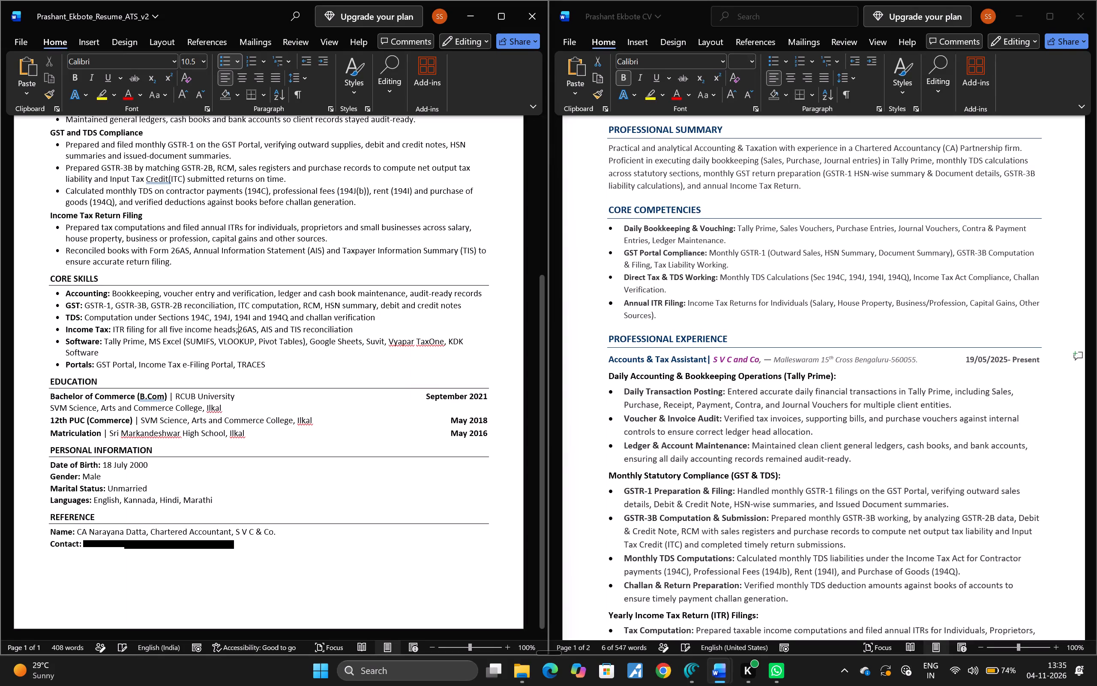
key("BackSpace")
key("space")
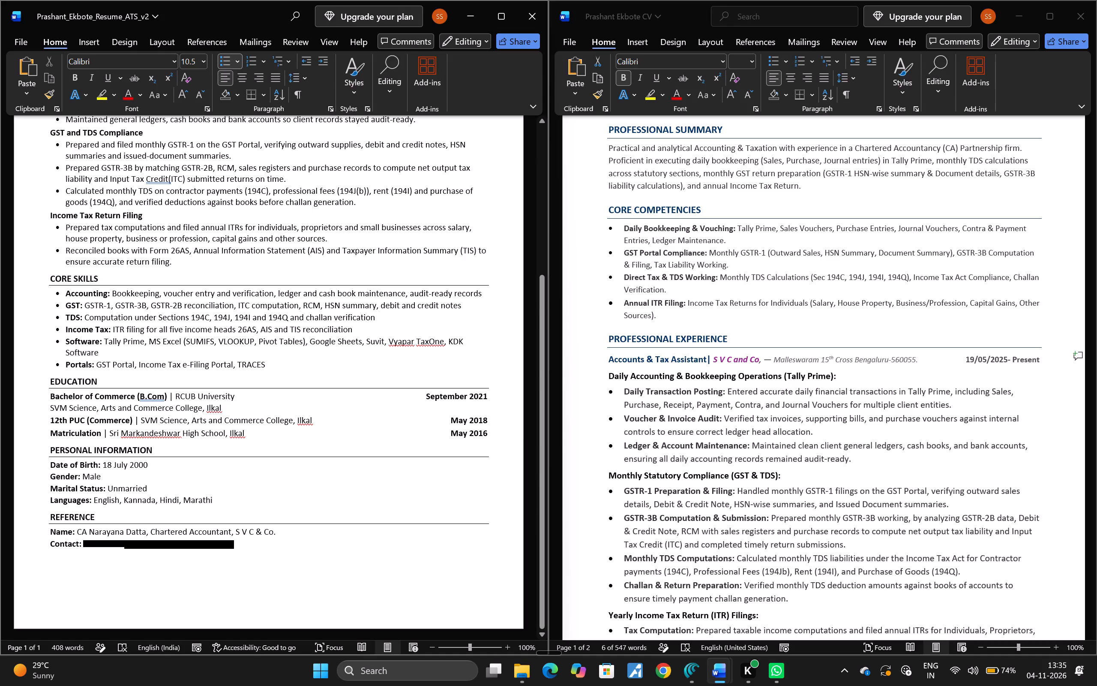
In the Income Tax bullet, replace "all five income heads" with "Salary, House Property, Business/Profession, Capital Gains, Others".
scroll(298, 385, "down", 1)
scroll(699, 447, "down", 1)
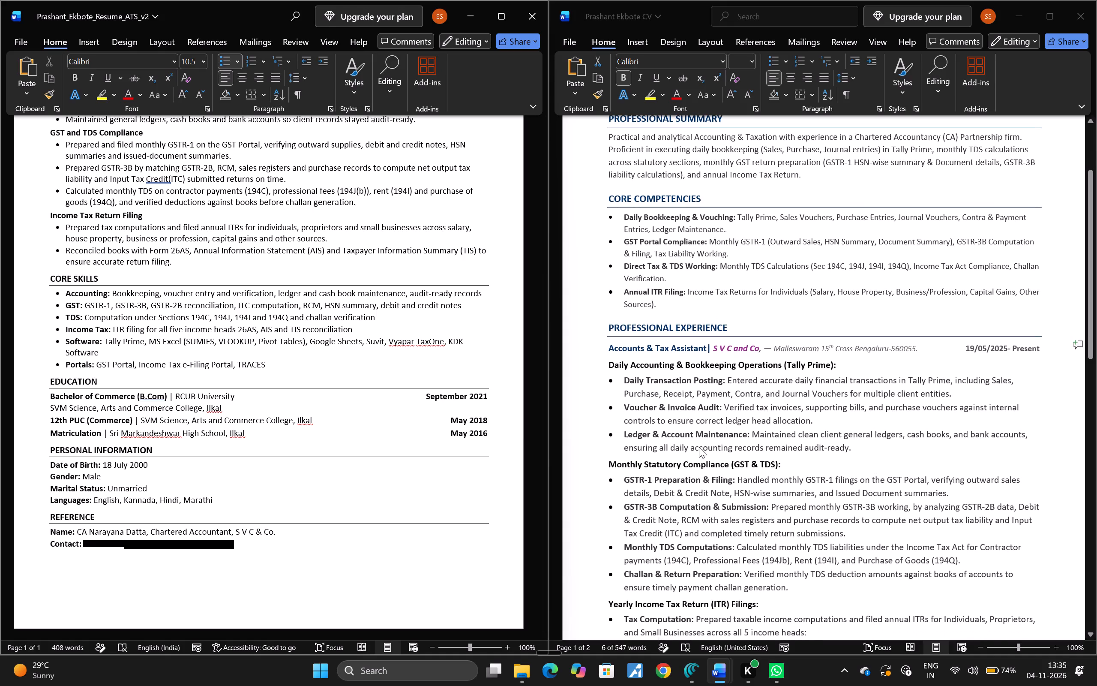
scroll(699, 447, "down", 1)
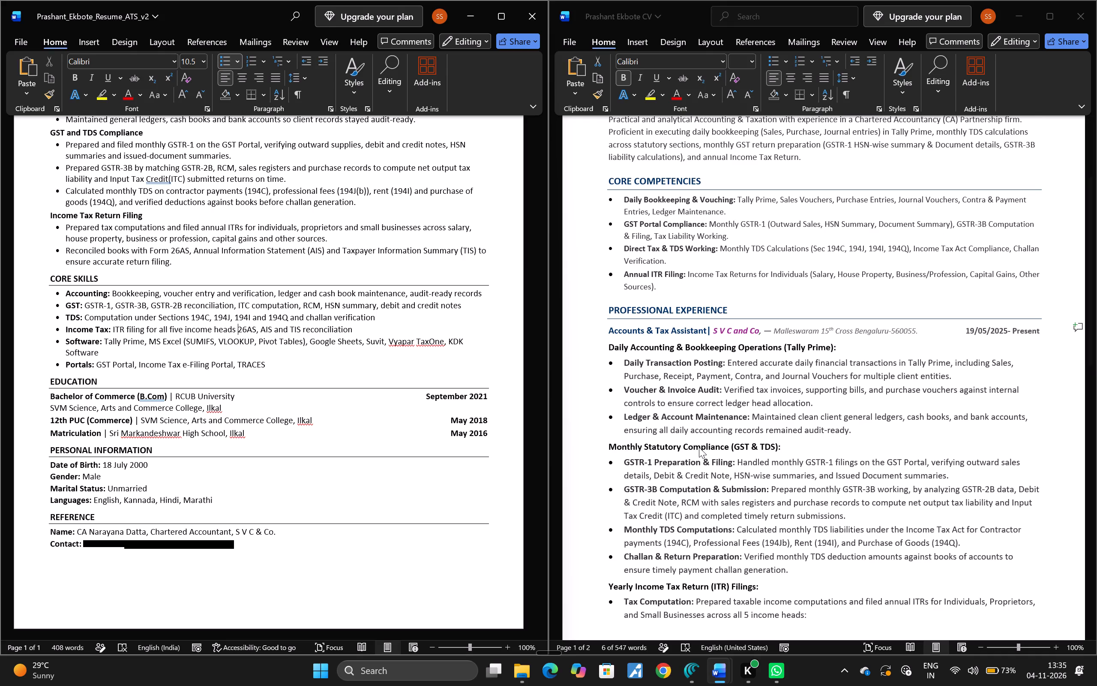
key("Left")
key("Left")
key("Left")
key("Left")
key("Left")
key("Left")
key("Left")
key("Left")
key("Left")
key("Left")
key("Left")
key("Left")
key("Left")
key("Left")
key("Left")
key("Left")
key("Right")
key("Right")
key("Right")
key("Right")
key("Right")
key("Right")
key("Right")
key("Right")
key("Left")
key("Left")
key("Right")
key("Right")
key("Right")
key("Right")
key("Right")
key("Right")
key("Right")
key("Right")
key("Right")
key("BackSpace")
key("BackSpace")
key("BackSpace")
key("BackSpace")
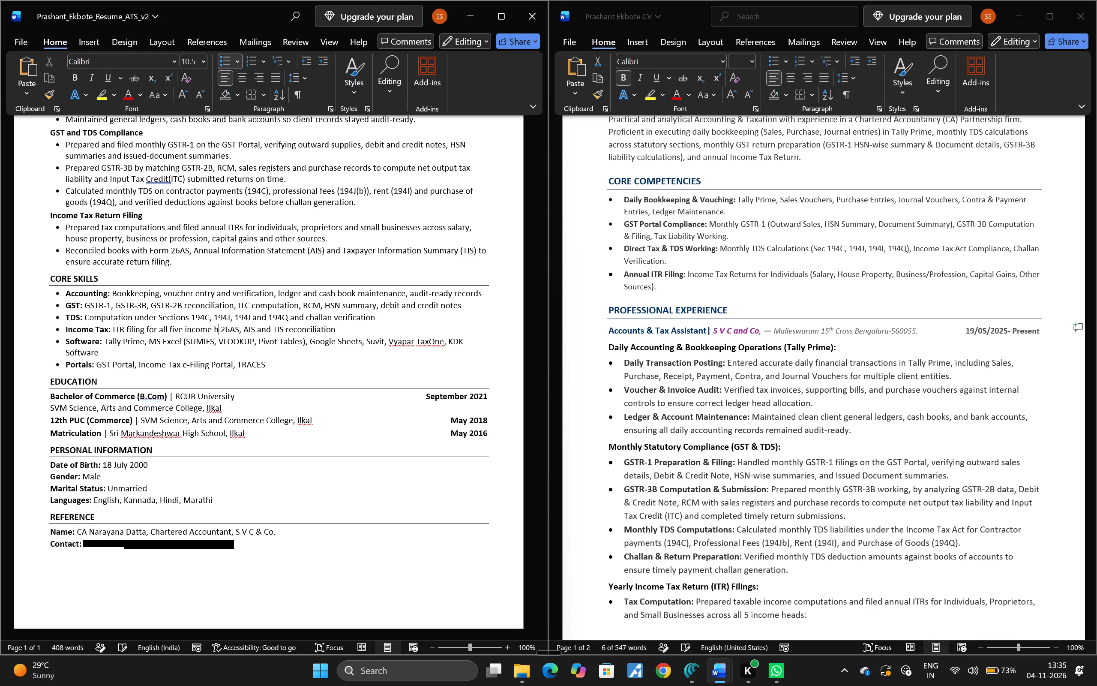
key("BackSpace")
key("BackSpace")
key("BackSpace")
key("BackSpace")
key("BackSpace")
key("BackSpace")
key("BackSpace")
key("BackSpace")
key("BackSpace")
key("BackSpace")
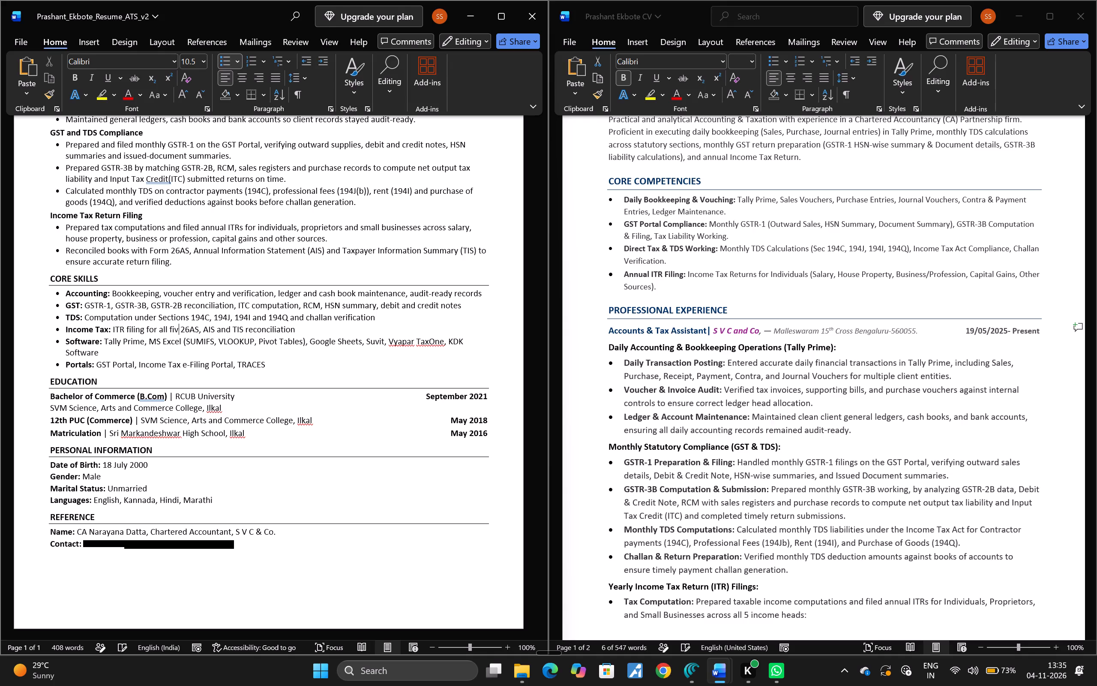
key("BackSpace")
key("BackSpace")
key("BackSpace")
key("BackSpace")
key("BackSpace")
key("BackSpace")
key("BackSpace")
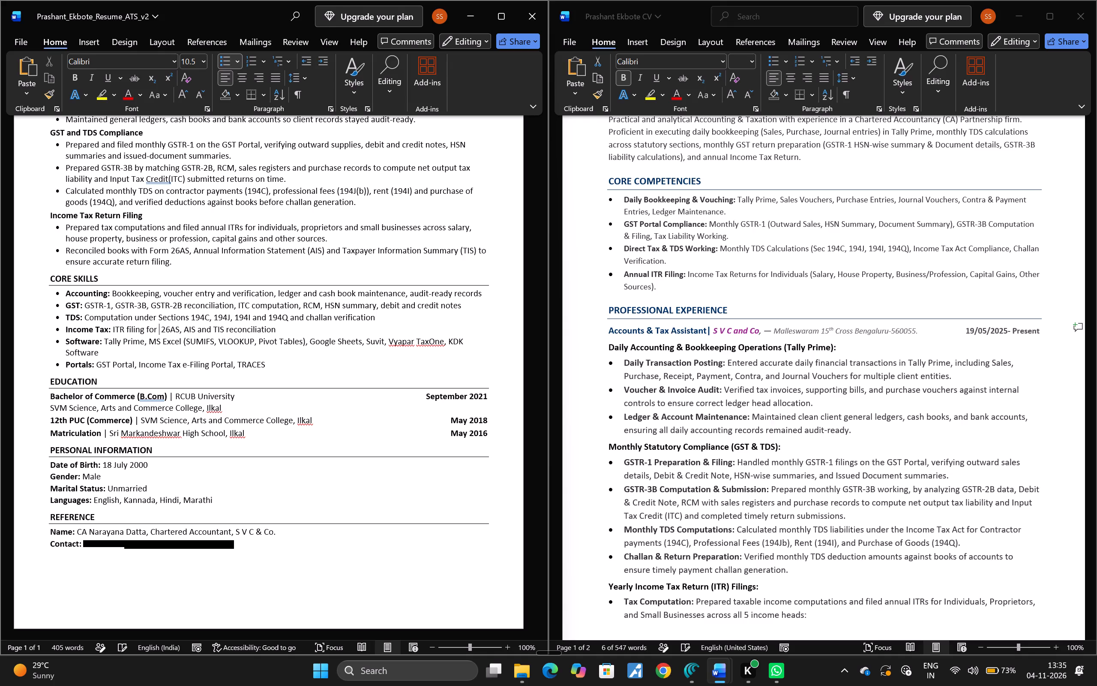
key("BackSpace")
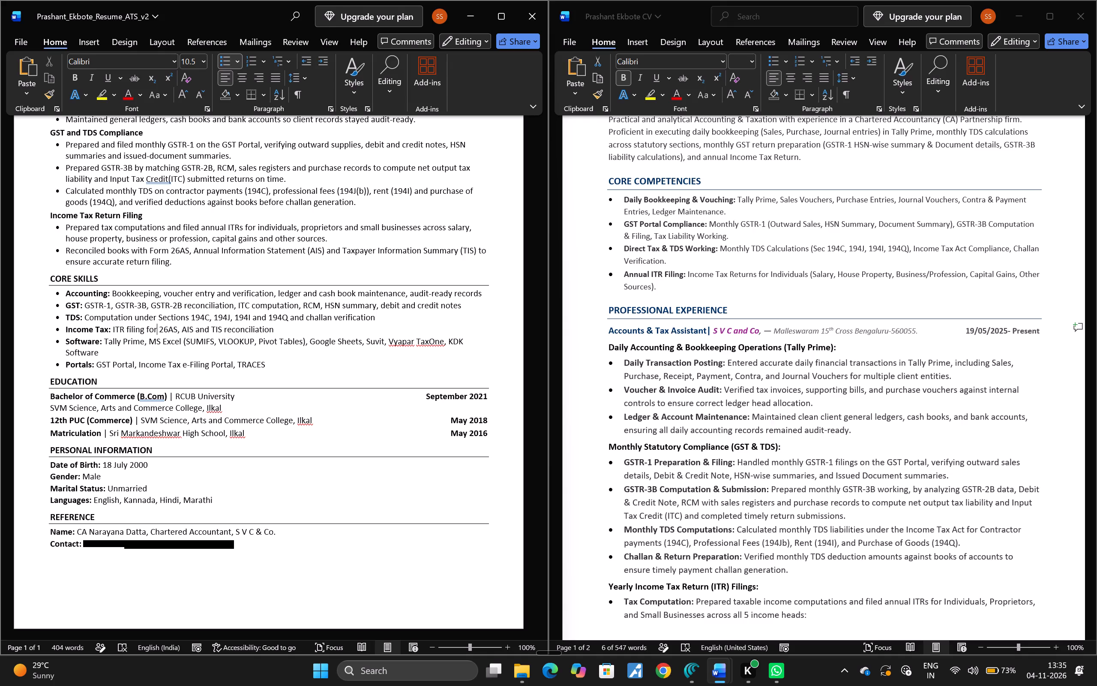
key("space")
type("Salary")
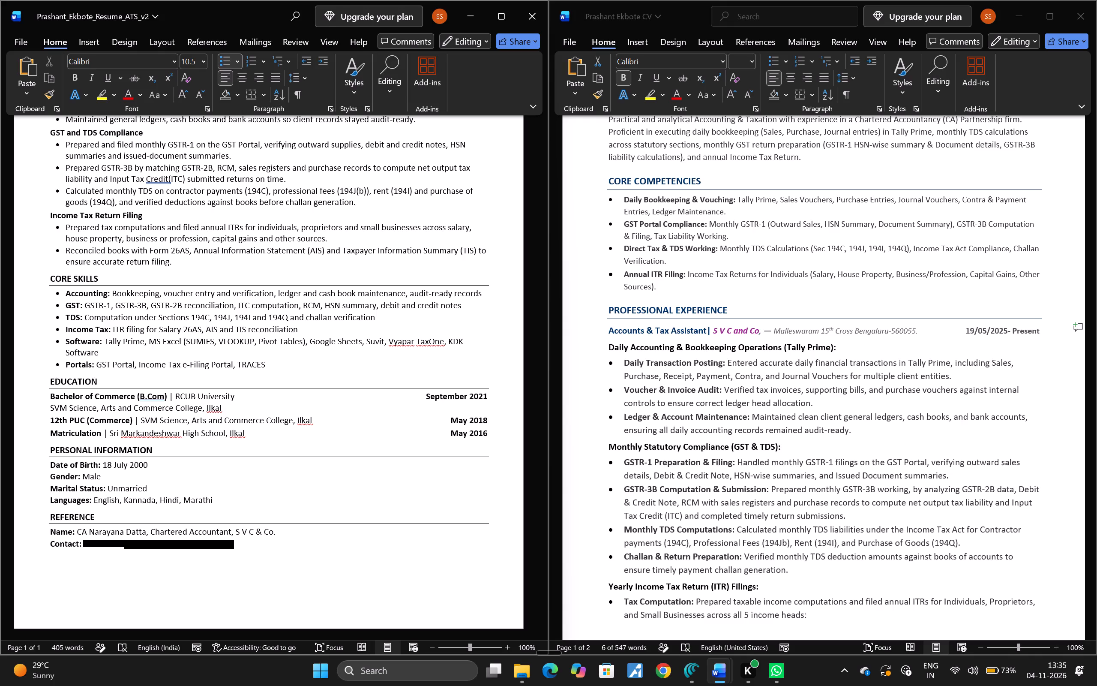
key("comma")
key("space")
type("House")
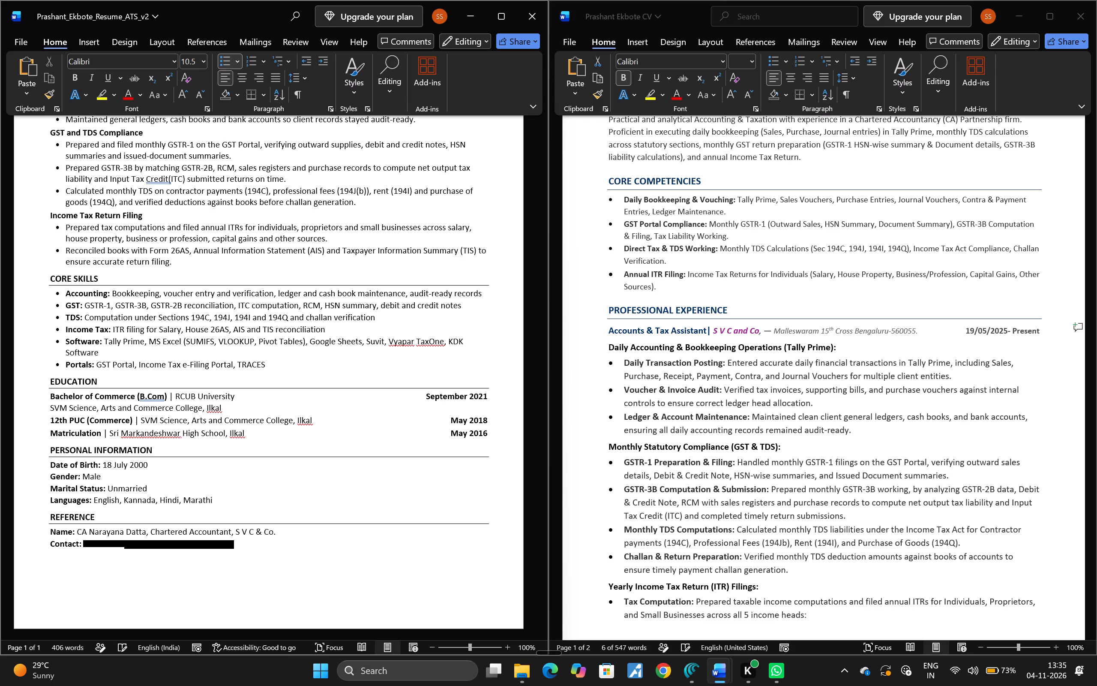
key("space")
type("Property")
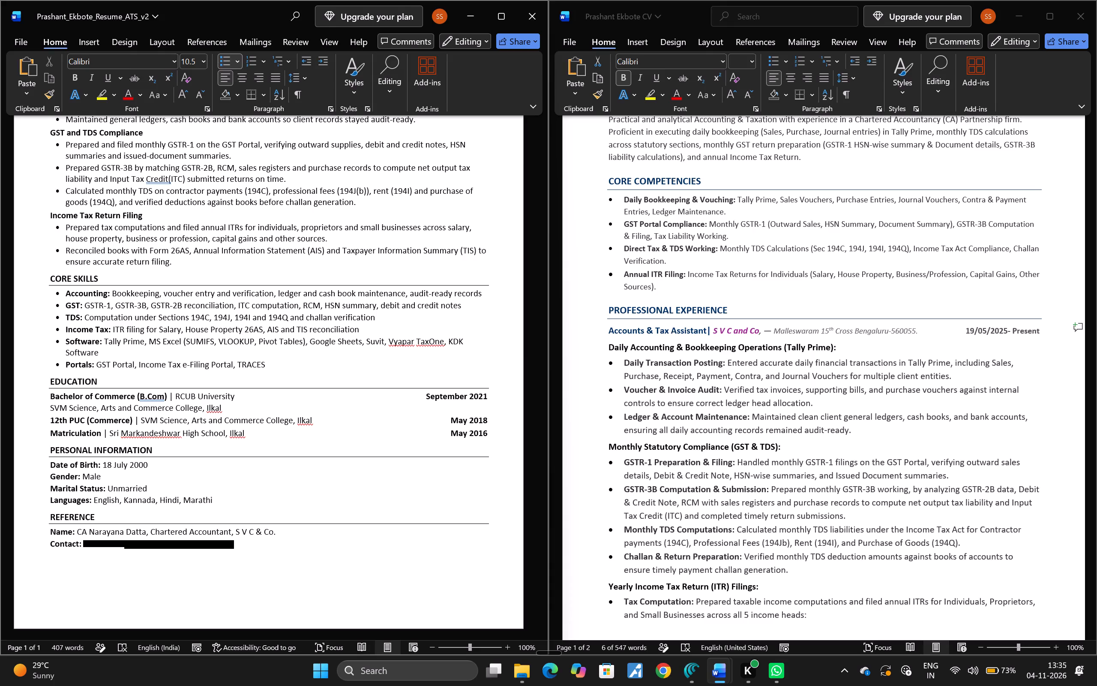
type(", Business")
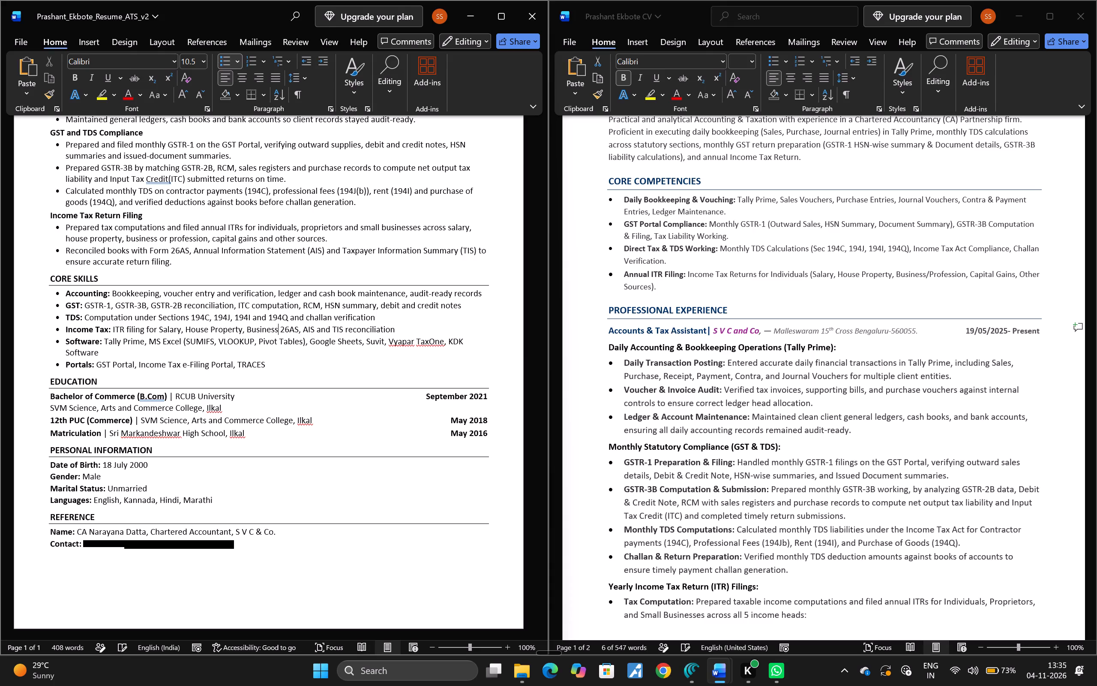
key("slash")
type("Pro")
type("fession")
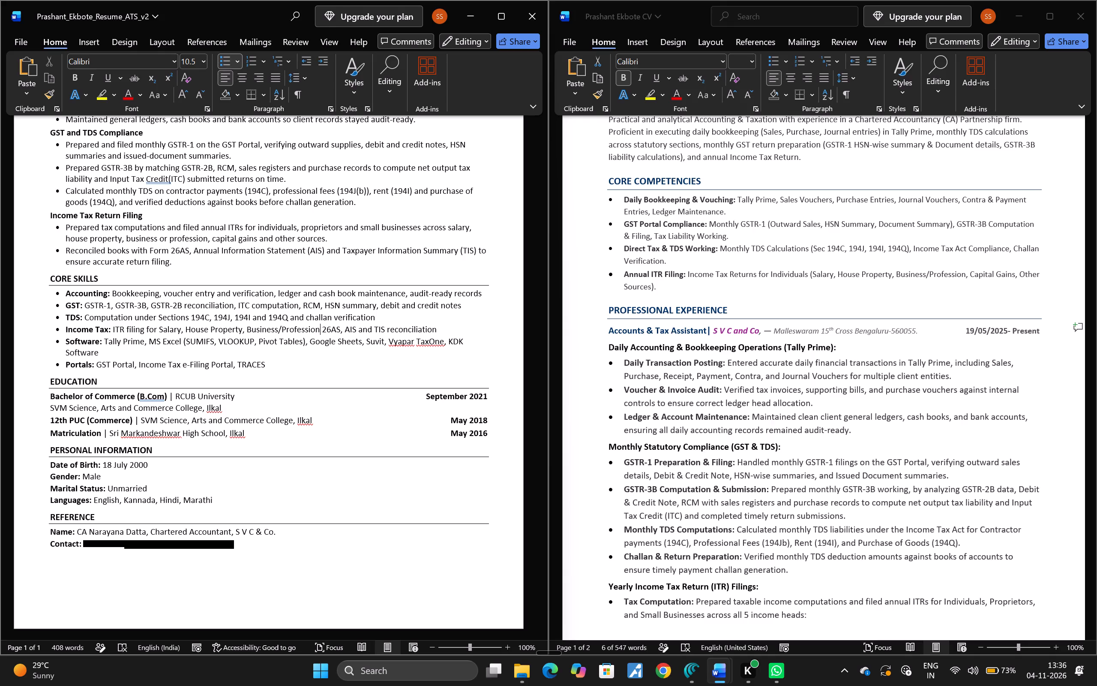
key("comma")
key("space")
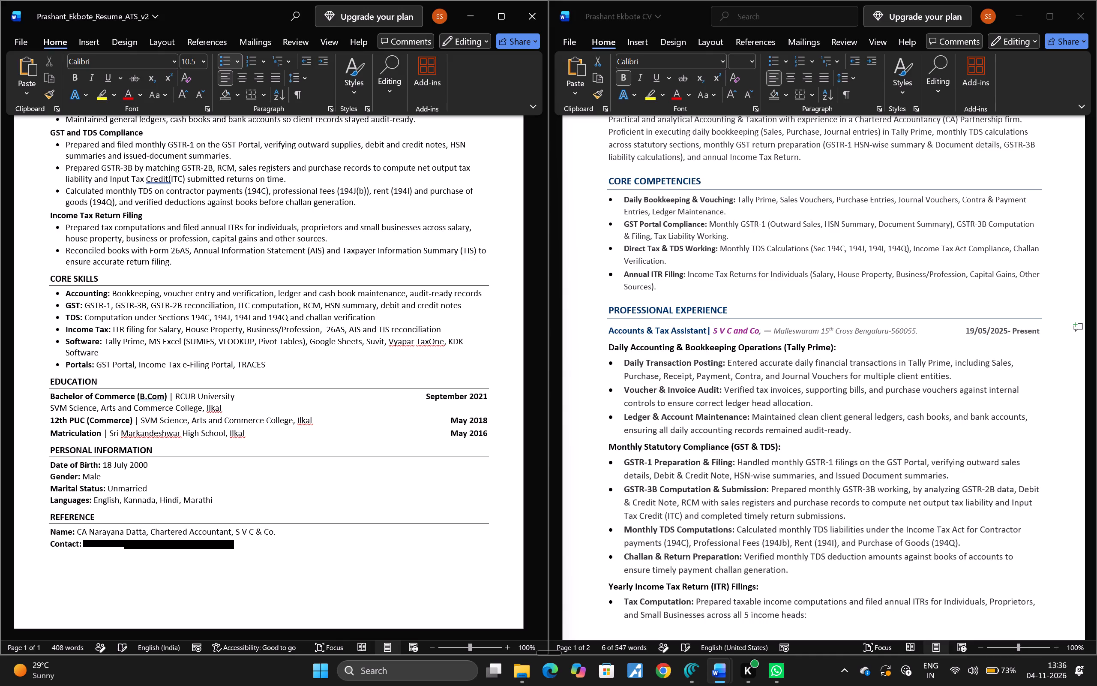
type("Capital Gains")
key("comma")
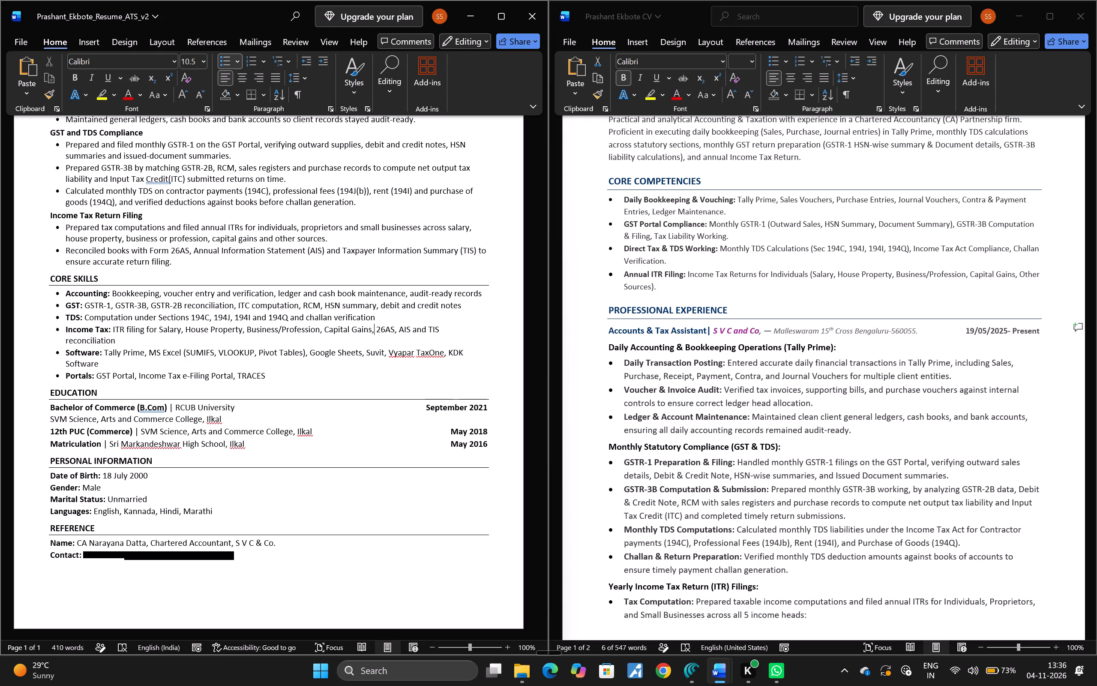
key("space")
type("Others")
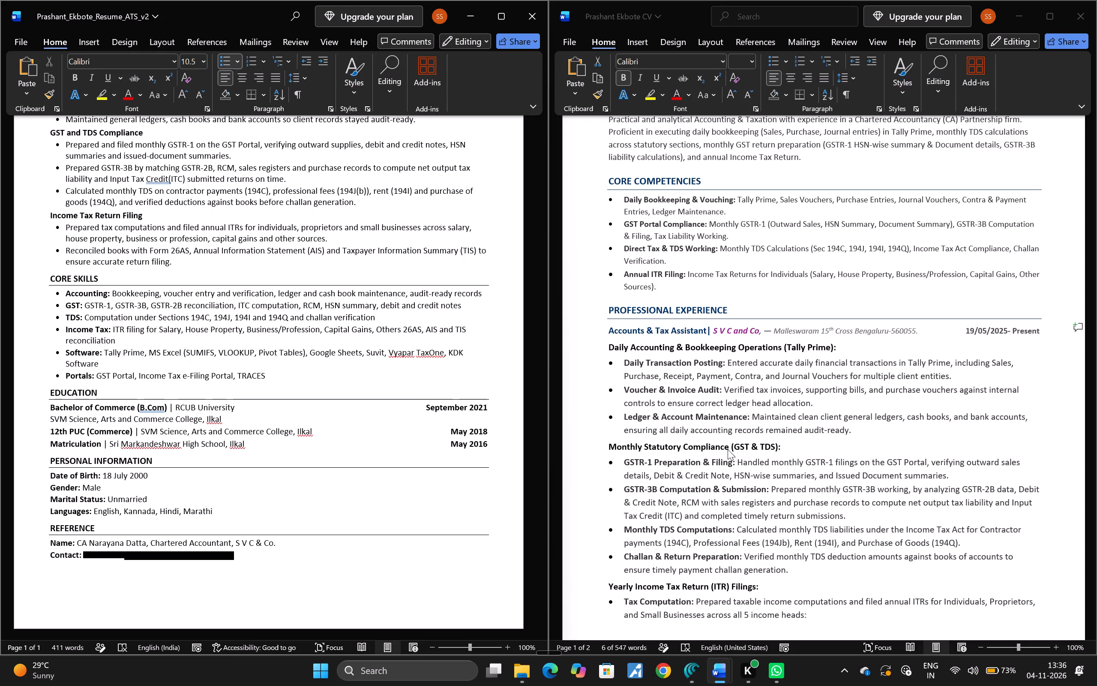
Remove "26AS, AIS and TIS reconciliation" from the Income Tax bullet and change its ending to "Other Sources.".
left_click(127, 337)
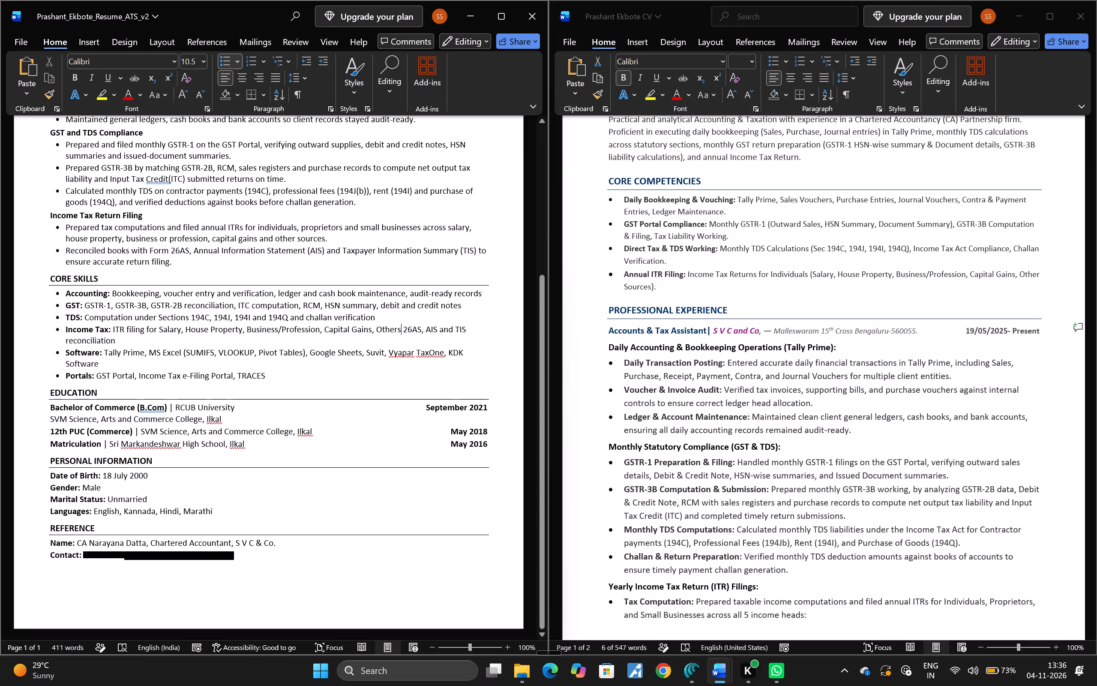
key("BackSpace")
key("BackSpace")
key("BackSpace")
key("BackSpace")
key("BackSpace")
key("BackSpace")
key("BackSpace")
key("BackSpace")
key("BackSpace")
key("BackSpace")
key("BackSpace")
key("BackSpace")
key("BackSpace")
key("BackSpace")
key("BackSpace")
key("BackSpace")
key("BackSpace")
key("BackSpace")
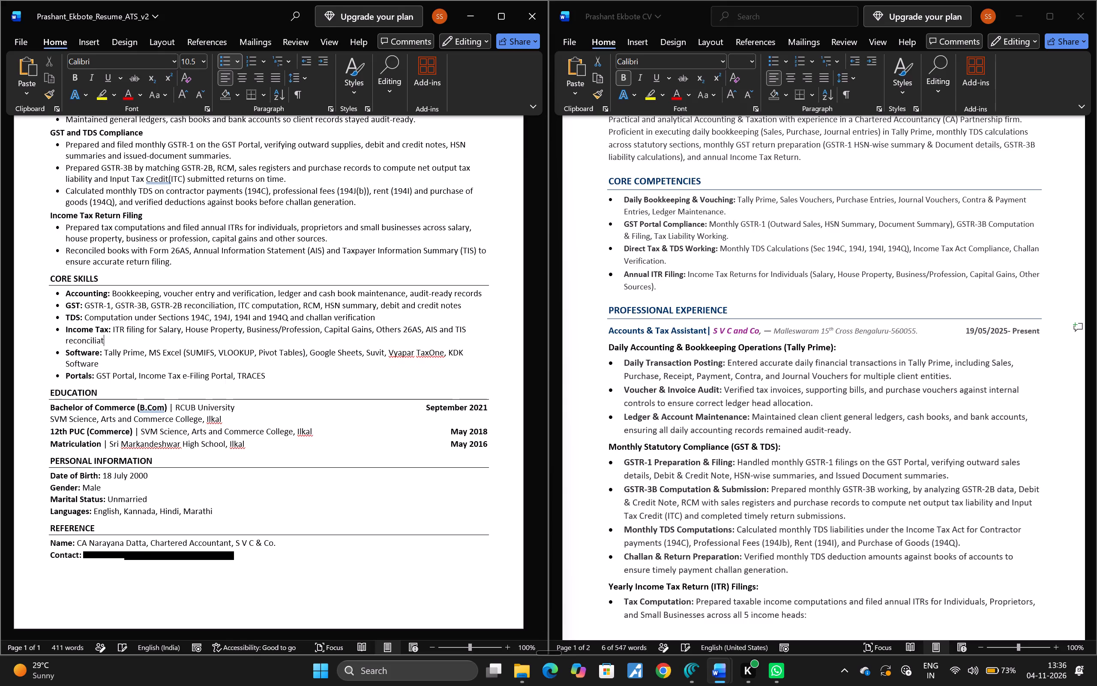
key("BackSpace")
key("BackSpace")
key("BackSpace")
key("BackSpace")
key("BackSpace")
key("BackSpace")
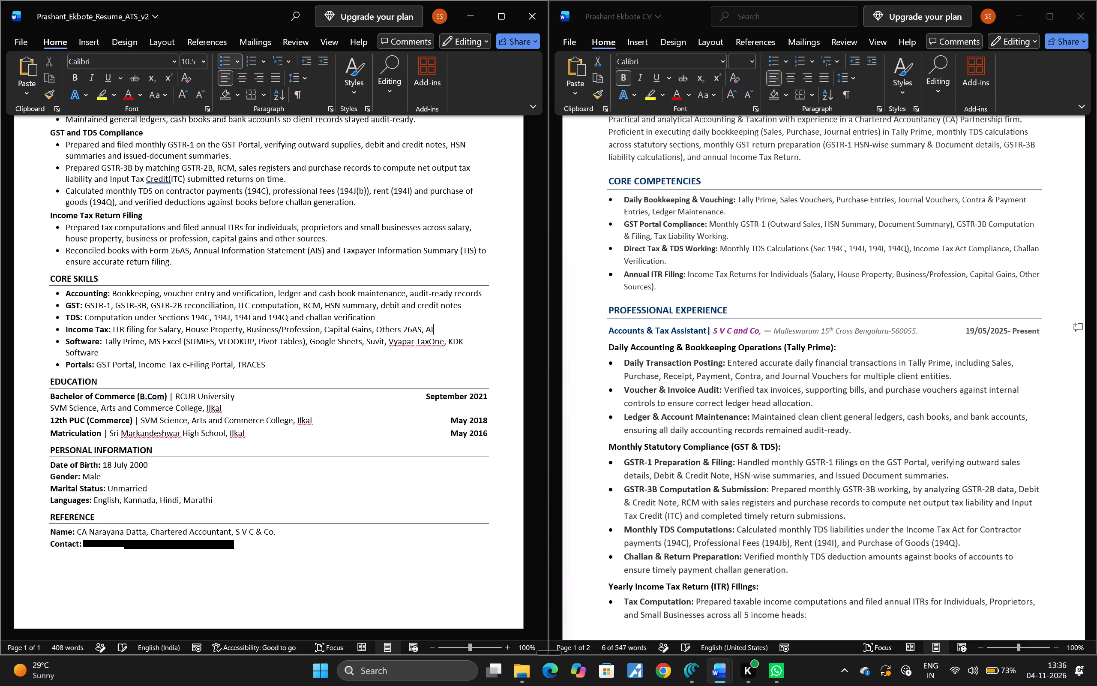
key("BackSpace")
key("BackSpace")
key("BackSpace")
key("BackSpace")
key("BackSpace")
key("BackSpace")
key("BackSpace")
key("BackSpace")
key("BackSpace")
key("BackSpace")
key("space")
type("Sources.")
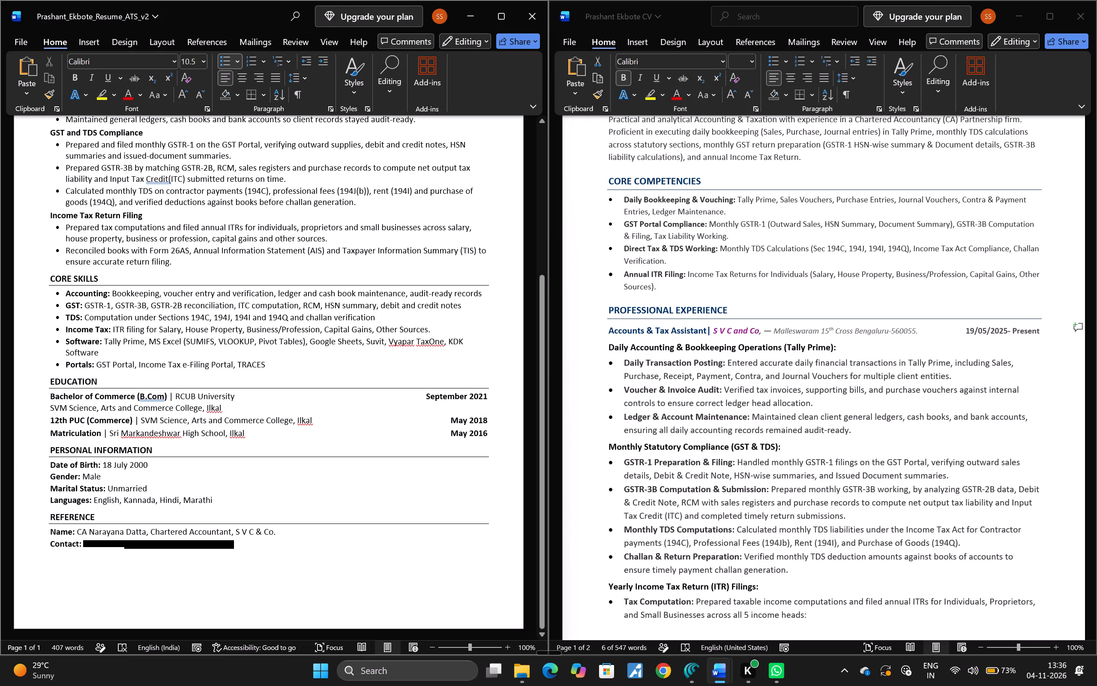
scroll(169, 465, "down", 1)
scroll(730, 485, "down", 1)
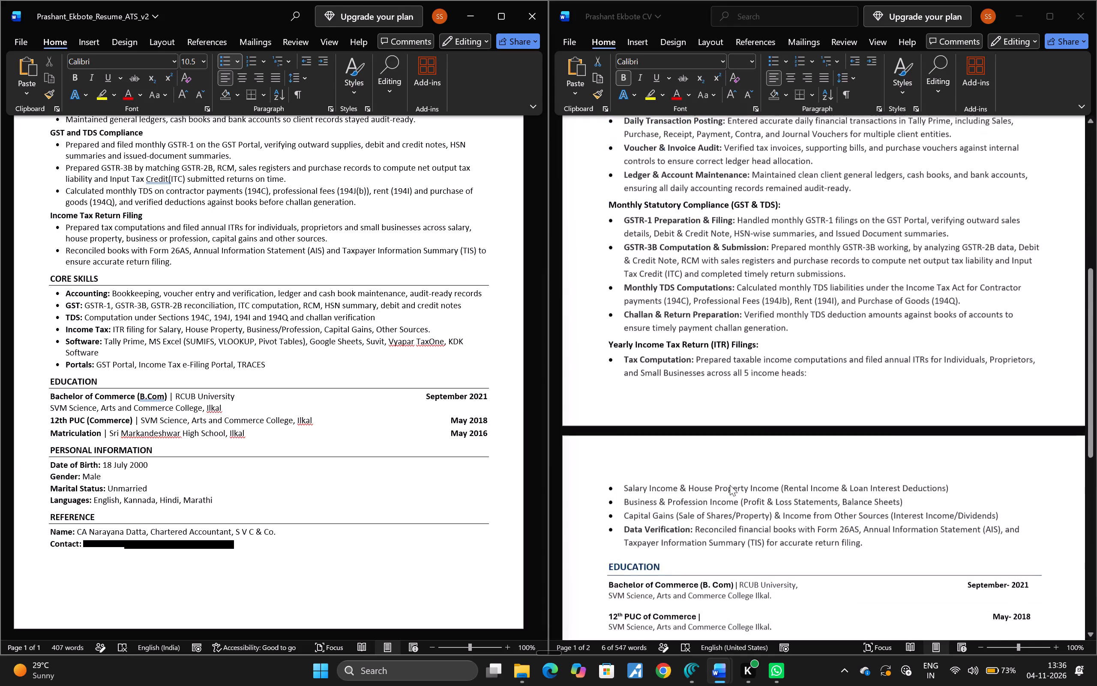
scroll(730, 485, "down", 4)
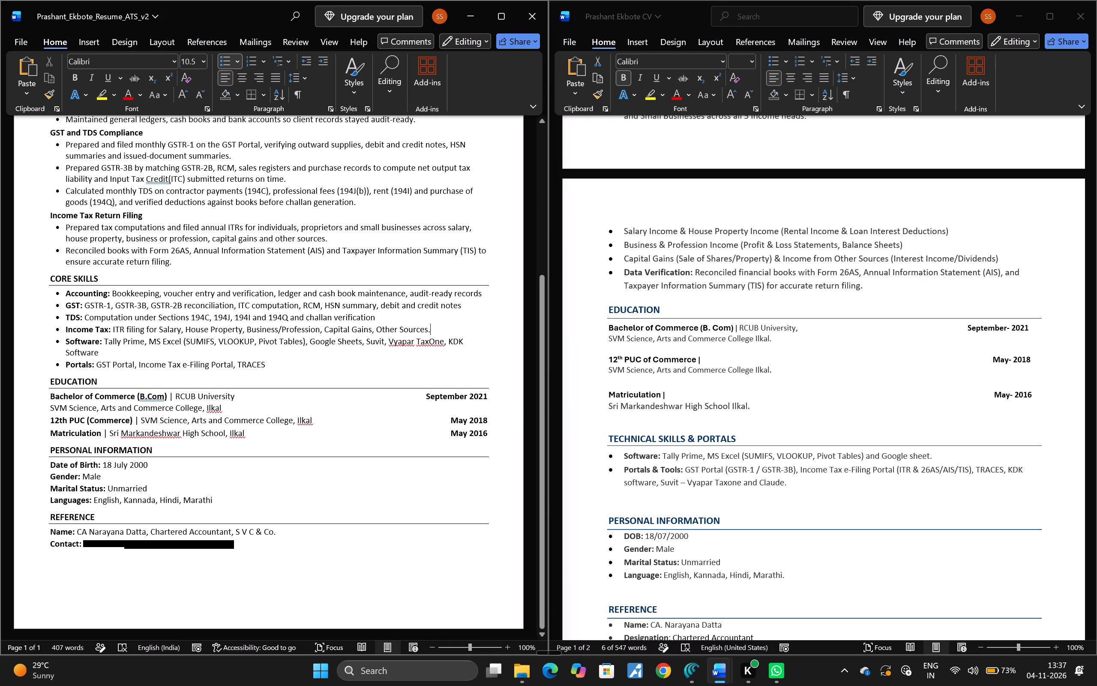
left_click(389, 343)
key("BackSpace")
key("BackSpace")
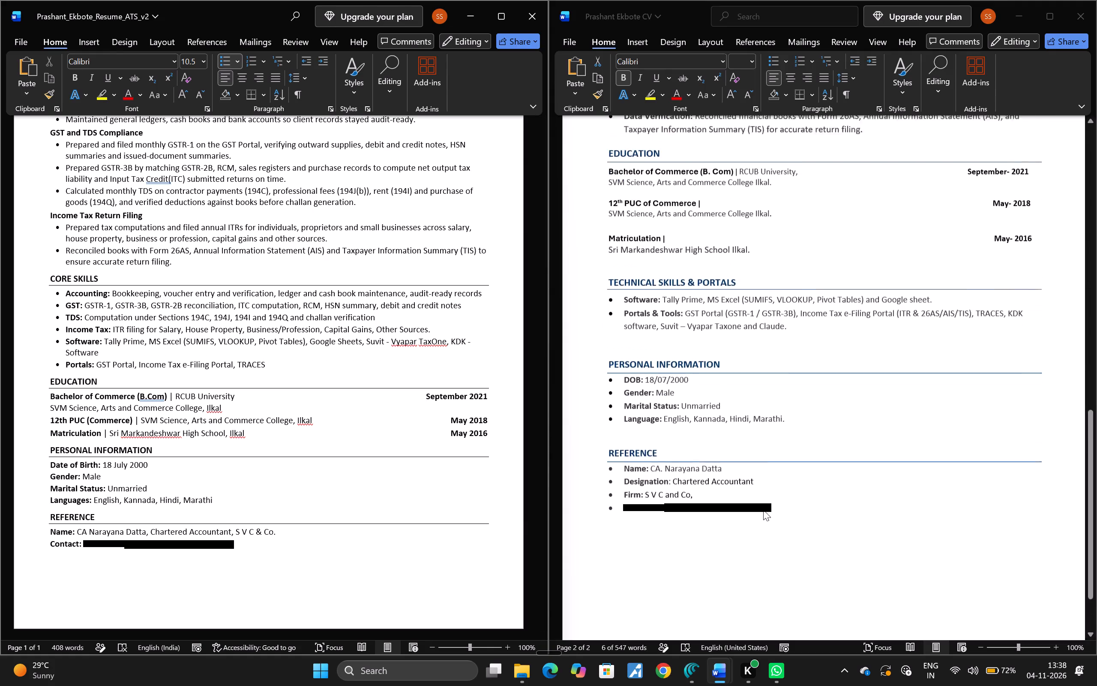
Back in Word, insert a blank line after the B.Com entry and another after the 12th PUC entry in the resume's Education section.
scroll(763, 510, "up", 1)
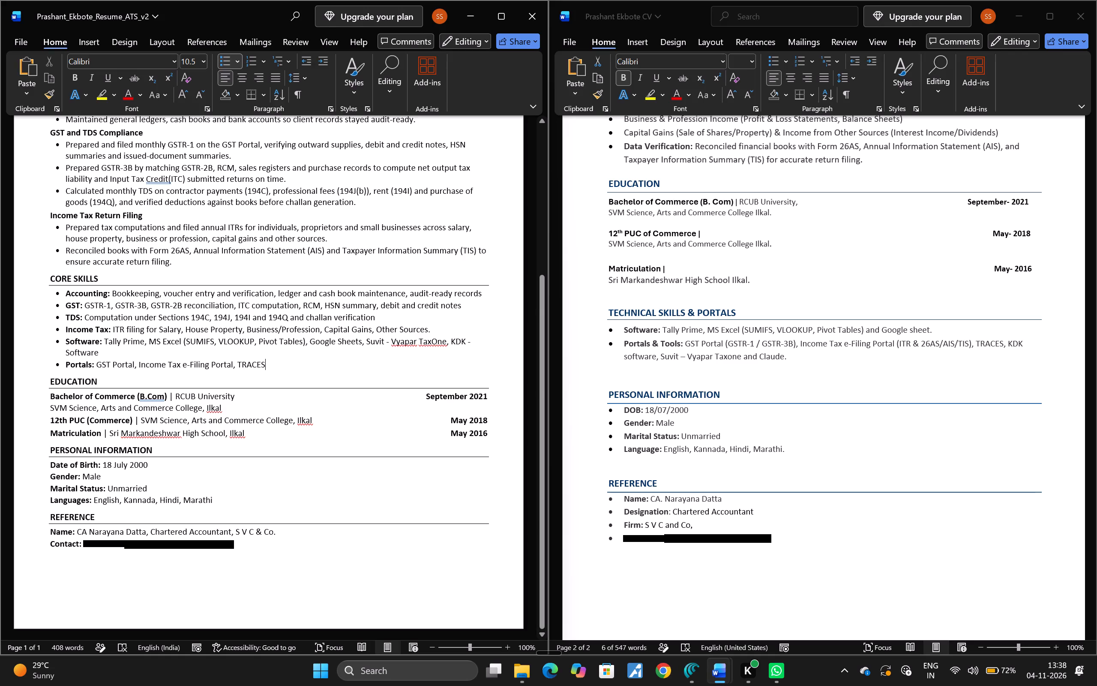
left_click(233, 406)
key("Return")
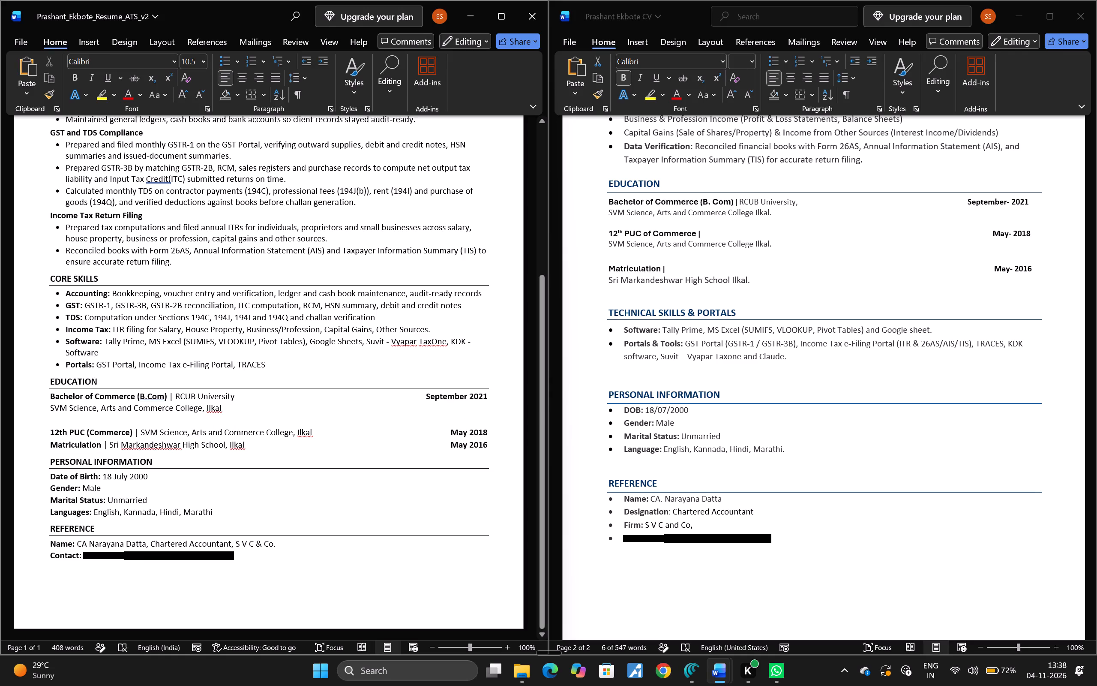
left_click(493, 434)
key("Return")
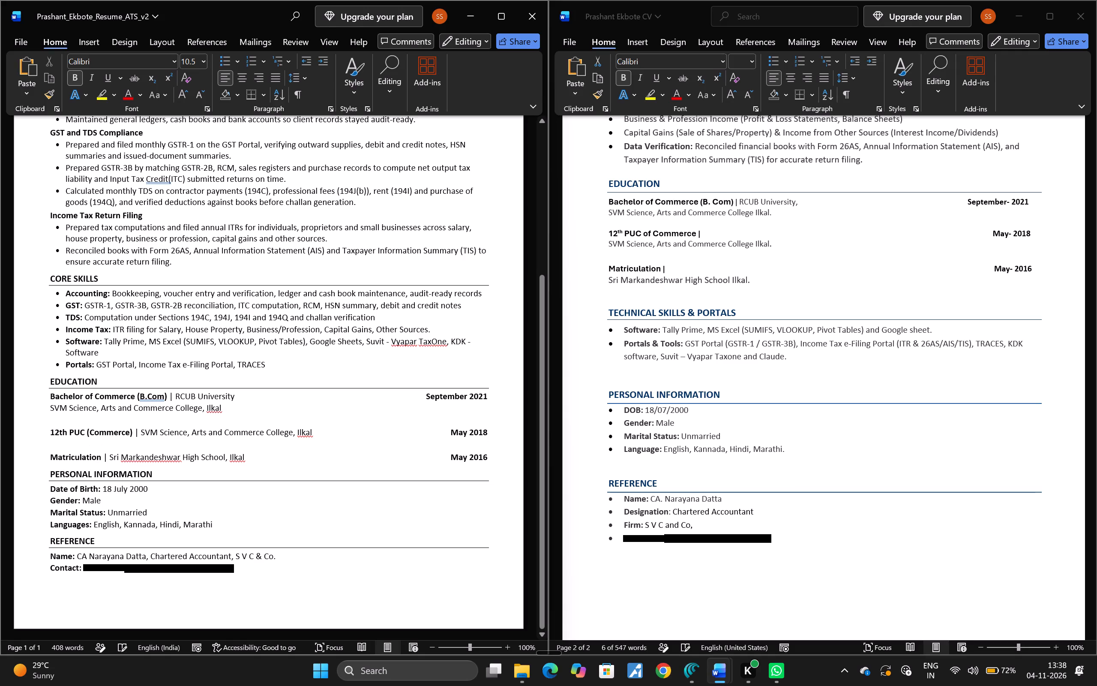
Check the respaced Education section, copy "Matriculation" from it, and search Perplexity in Comet for "Matriculation meaning".
scroll(357, 465, "up", 1)
scroll(357, 465, "down", 1)
scroll(357, 465, "up", 1)
scroll(357, 465, "down", 1)
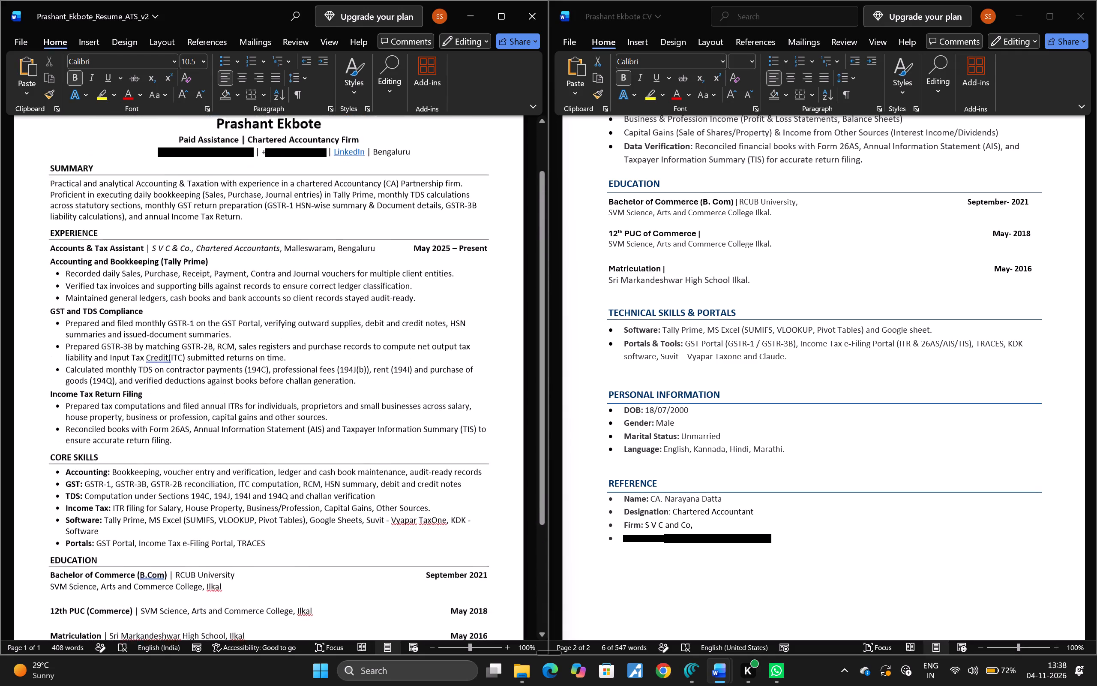
scroll(357, 465, "down", 3)
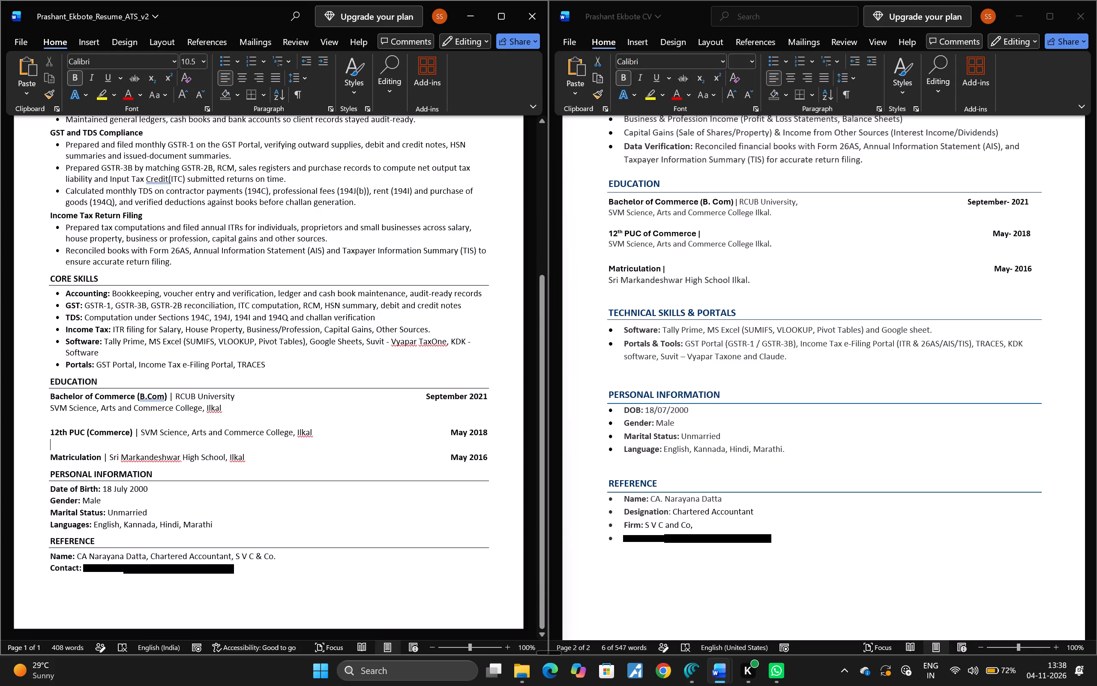
scroll(464, 460, "down", 2)
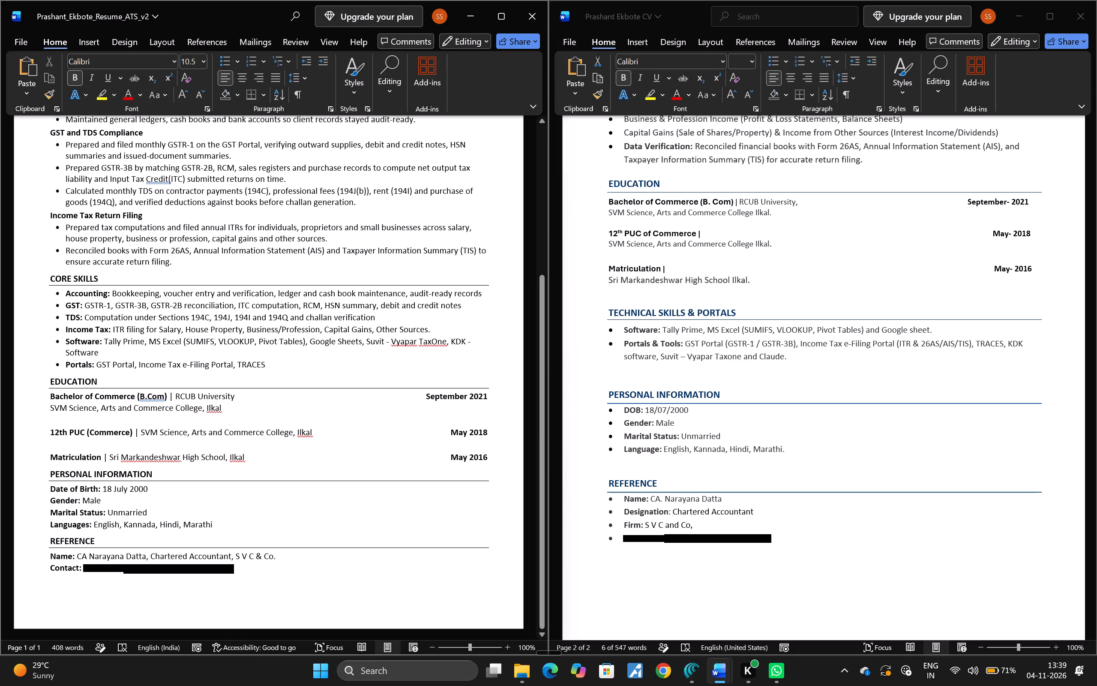
left_click_drag(104, 459, 51, 455)
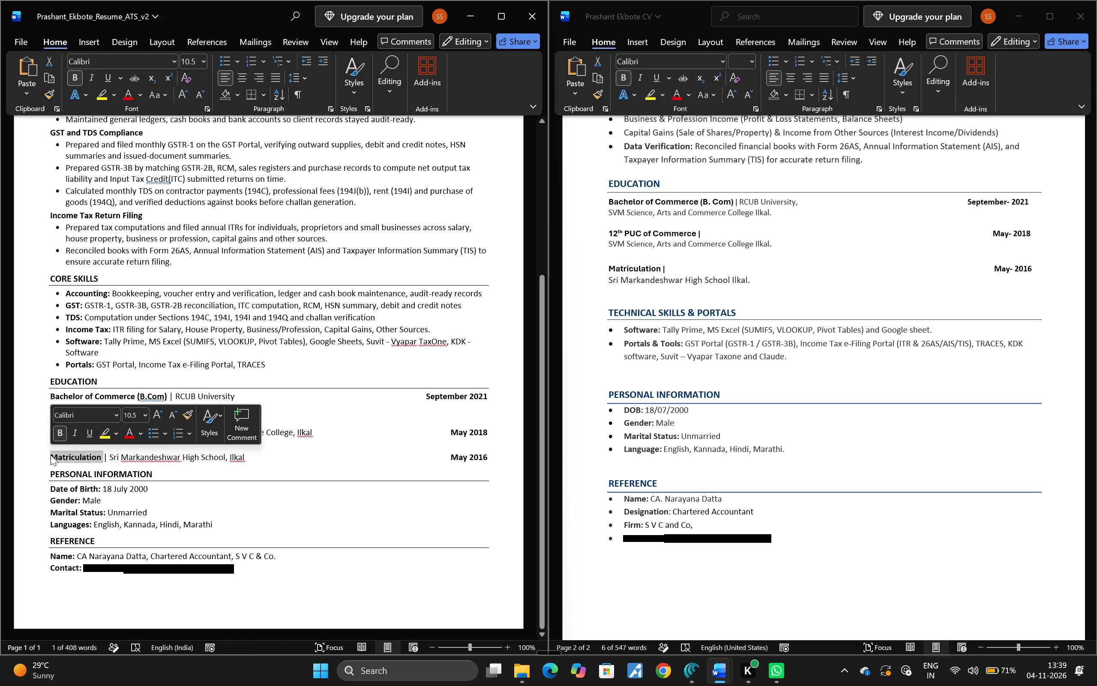
key("ctrl+c")
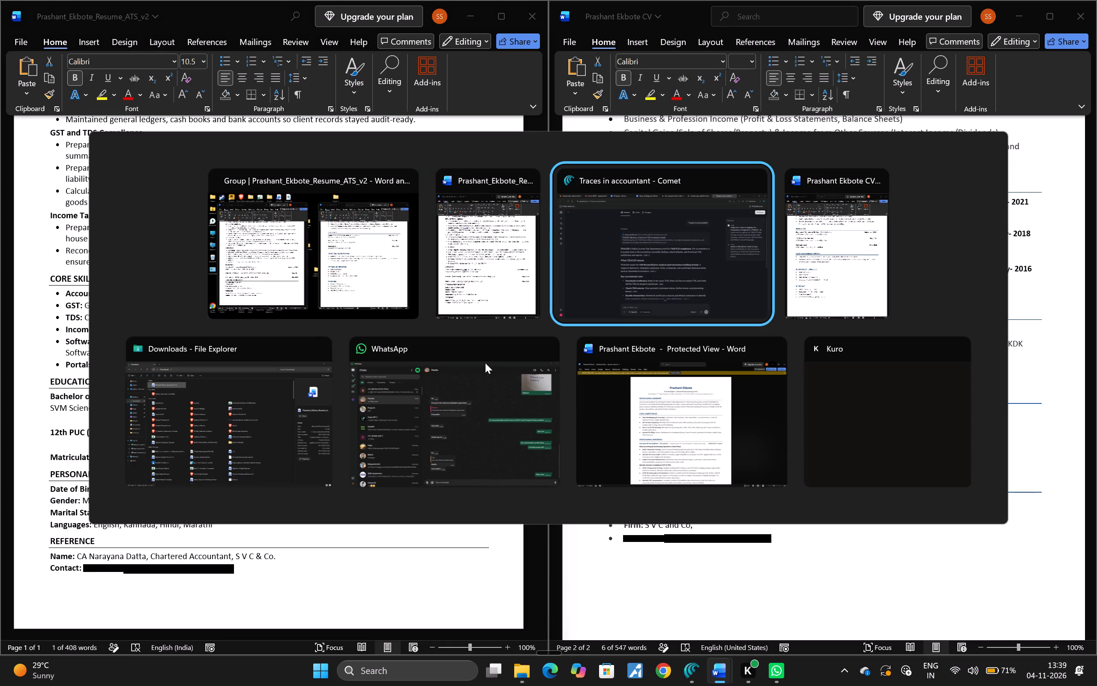
left_click(413, 590)
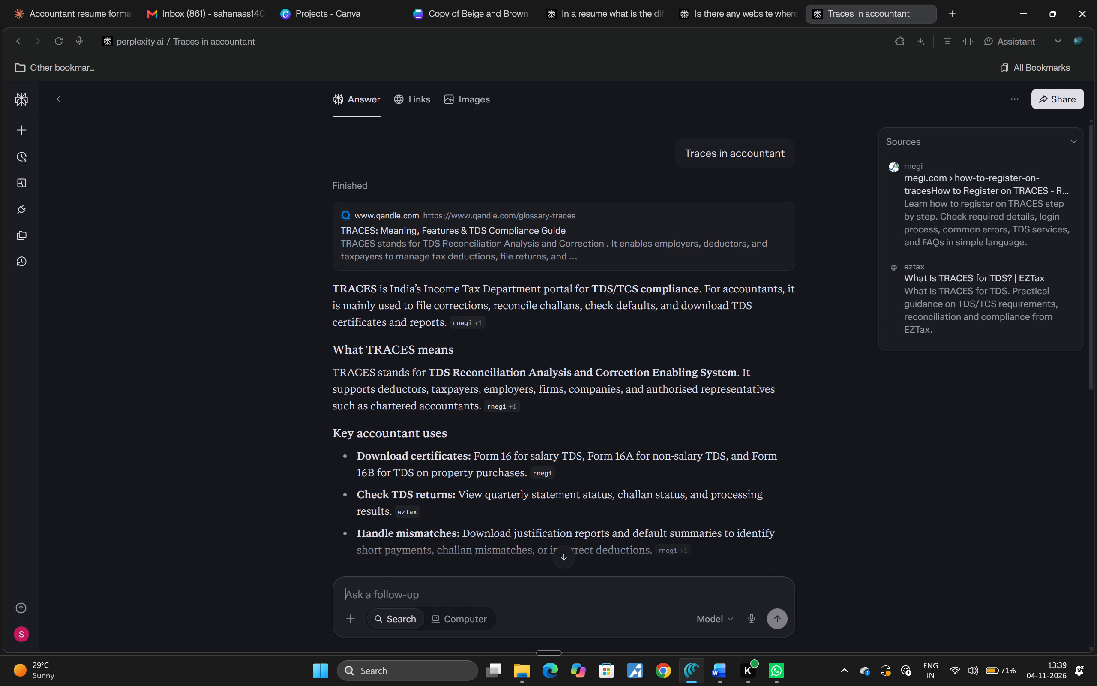
key("ctrl+v")
key("space")
type("meanin")
key("g")
key("Return")
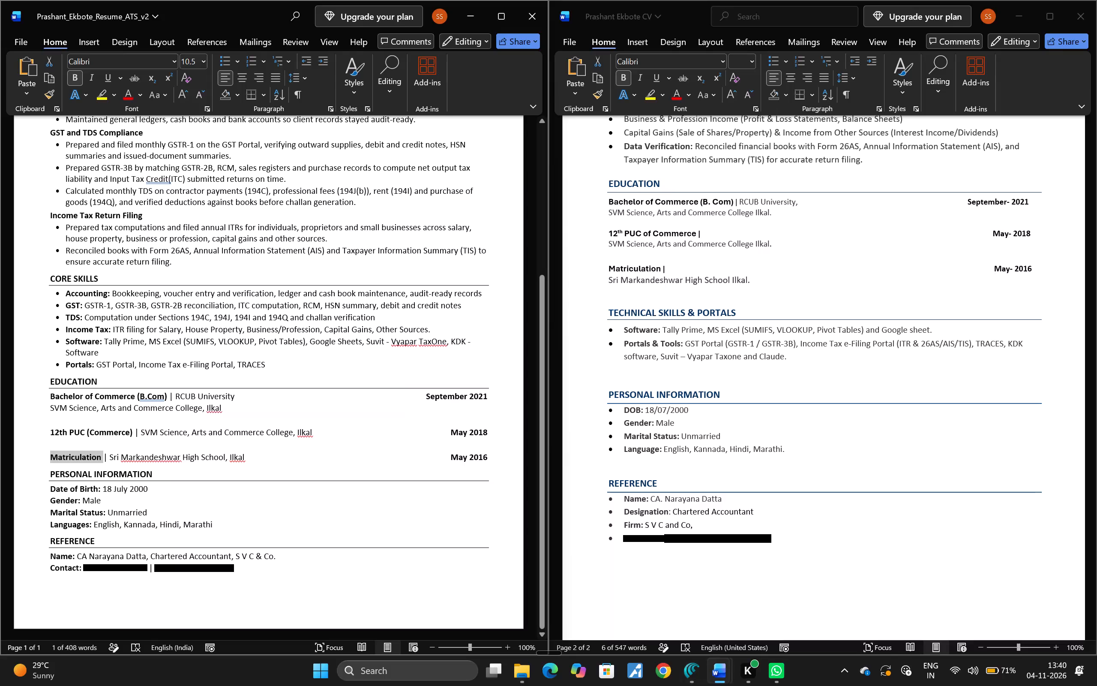
Return to Word and review the ATS resume from header to Reference, comparing its Education, Personal Information and Reference sections with the original CV.
scroll(322, 404, "down", 1)
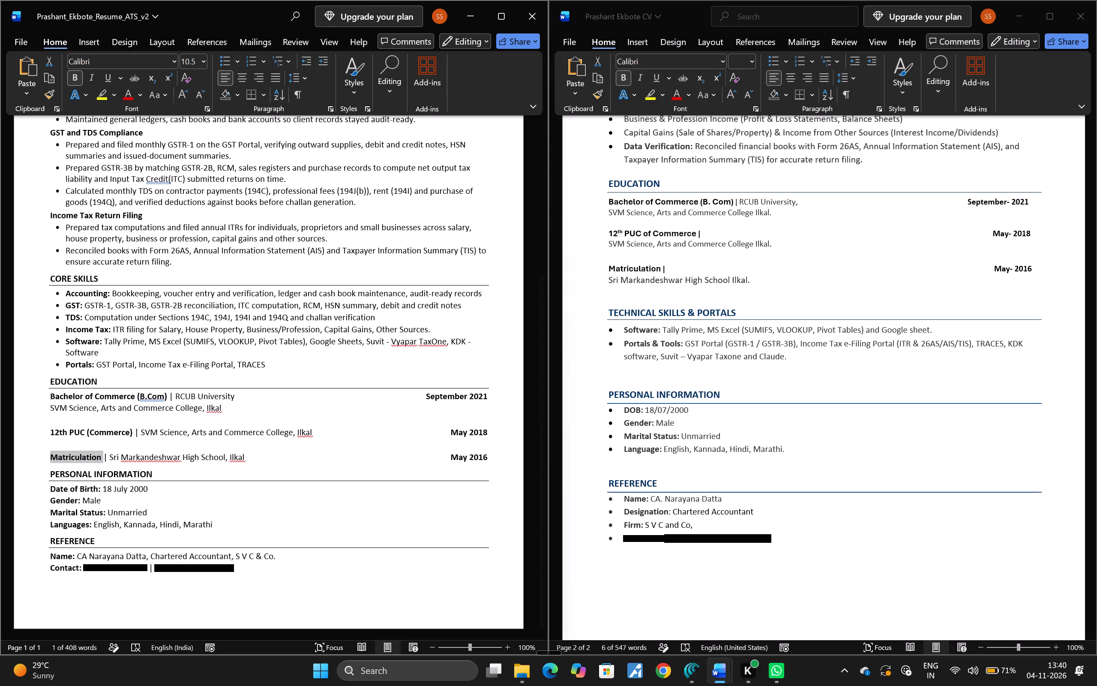
scroll(322, 404, "down", 1)
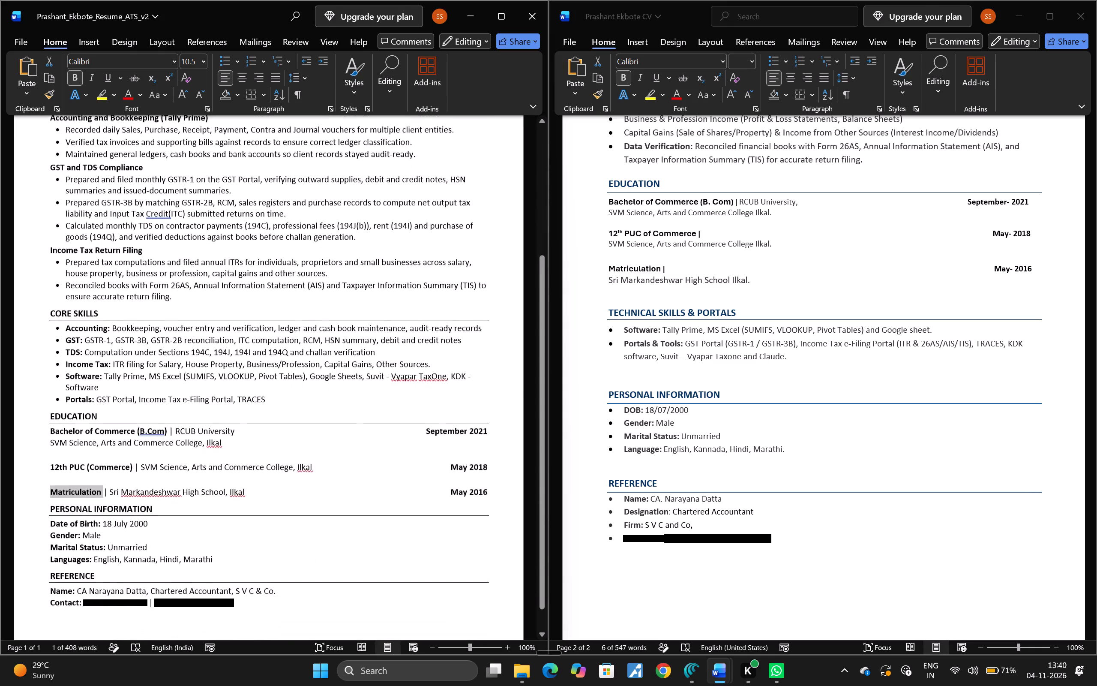
scroll(322, 404, "down", 2)
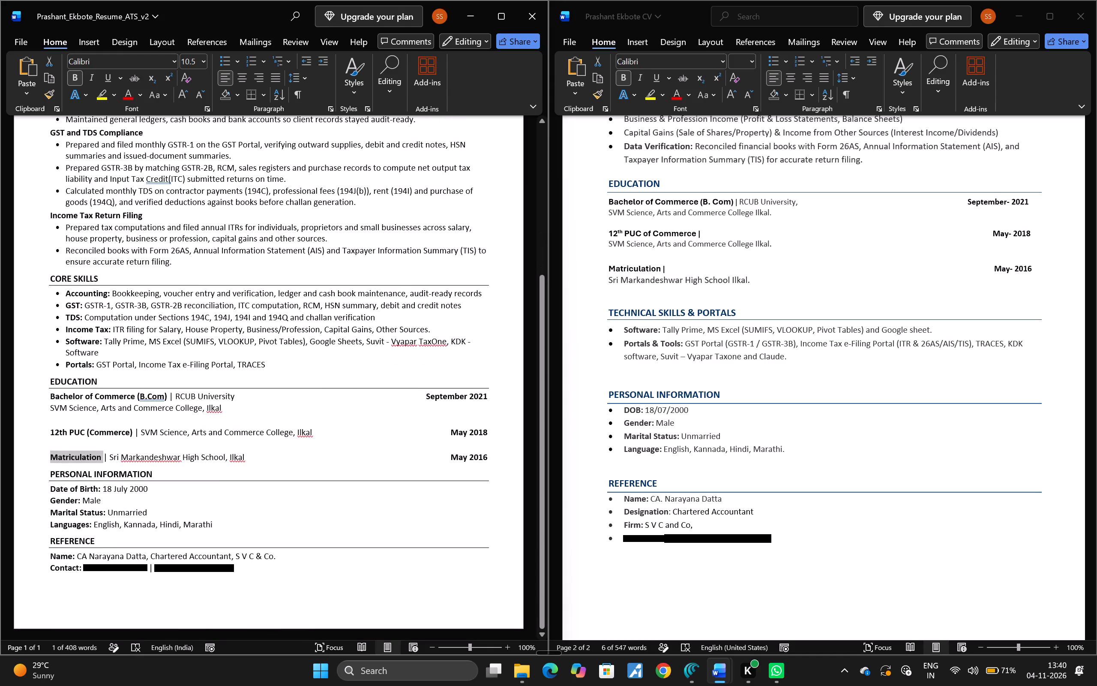
scroll(258, 455, "up", 4)
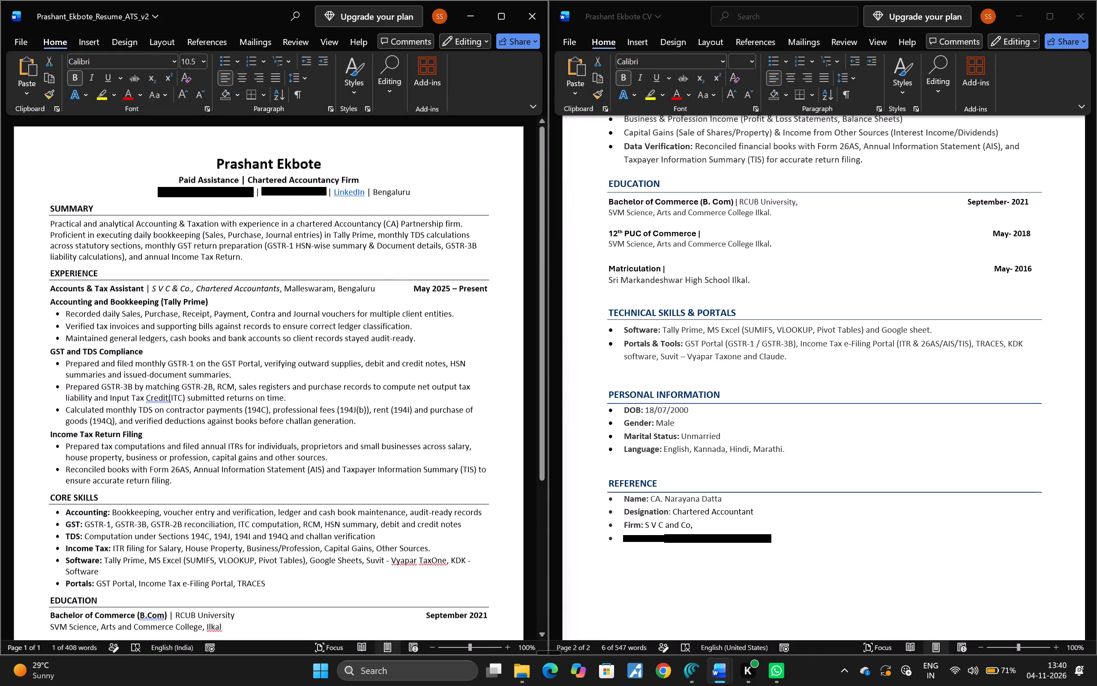
scroll(258, 455, "up", 1)
scroll(258, 455, "down", 4)
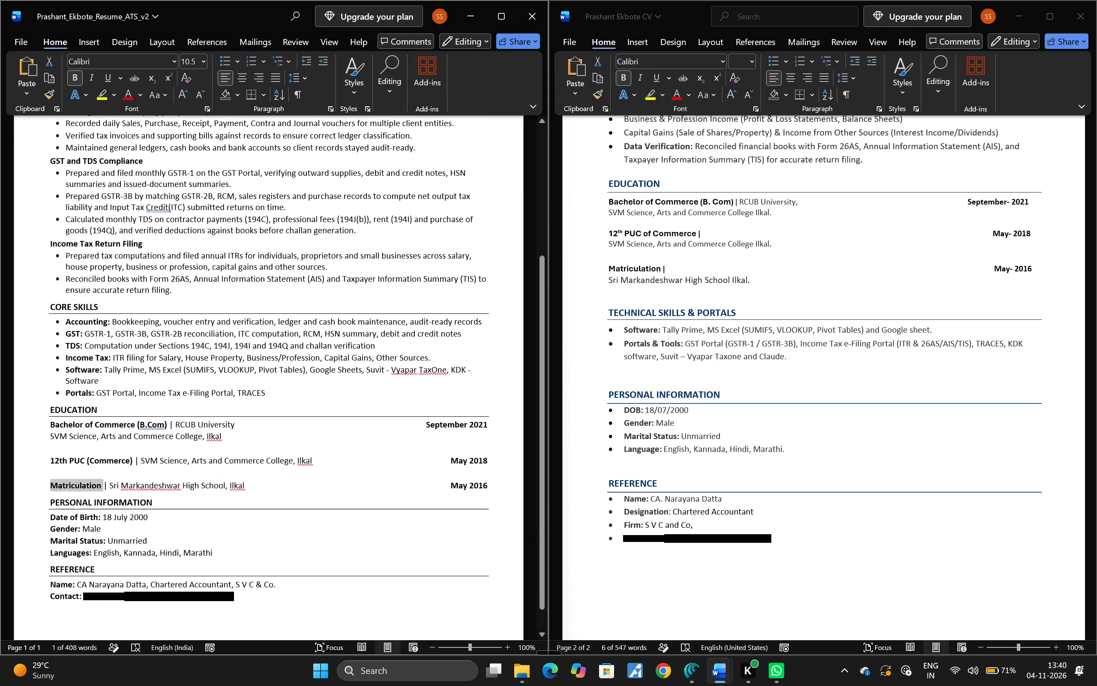
scroll(258, 455, "down", 1)
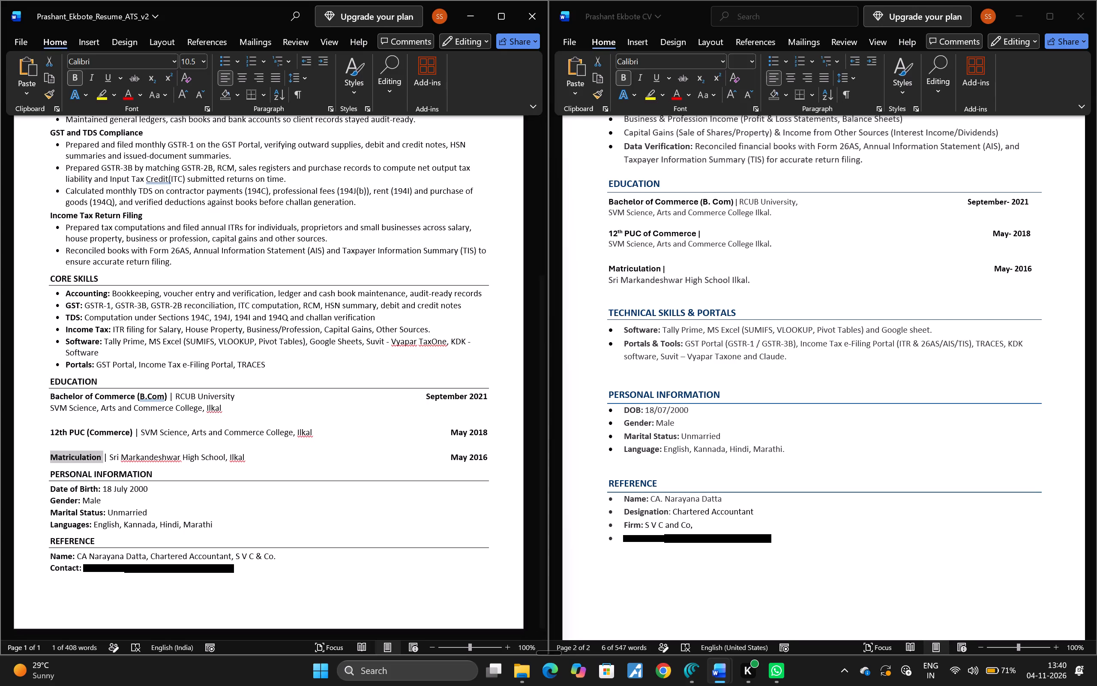
scroll(258, 455, "down", 3)
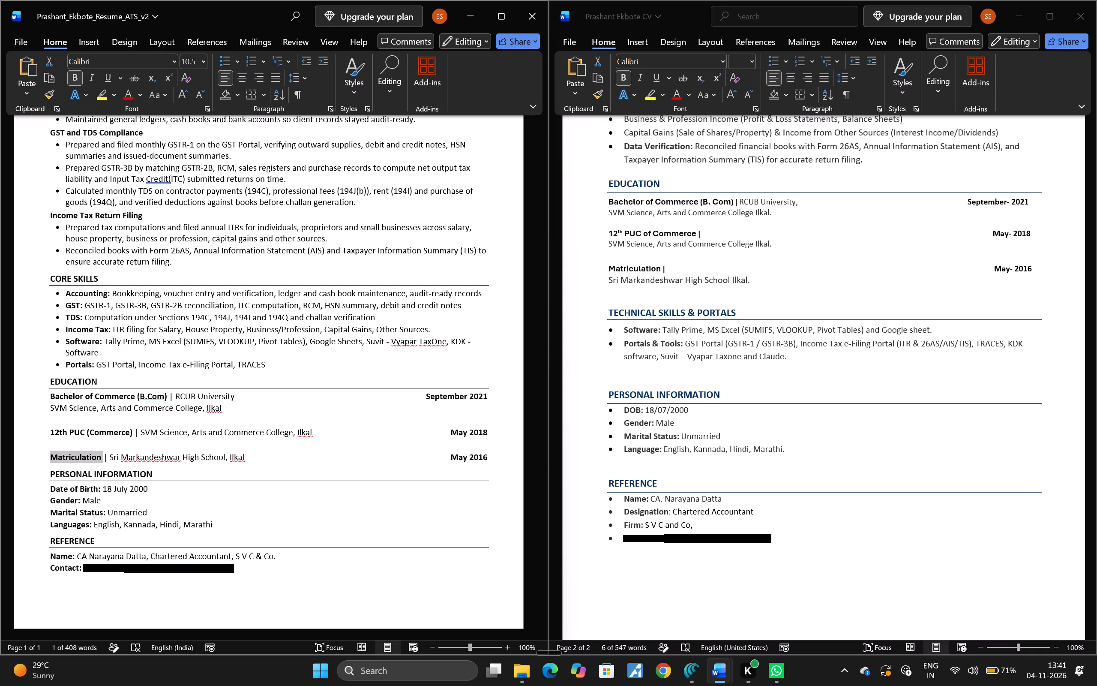
Inspect the resume's overall one-page layout at 50% zoom and reread it up to the header at 90% zoom.
scroll(258, 455, "up", 3)
scroll(258, 455, "down", 5, "ctrl")
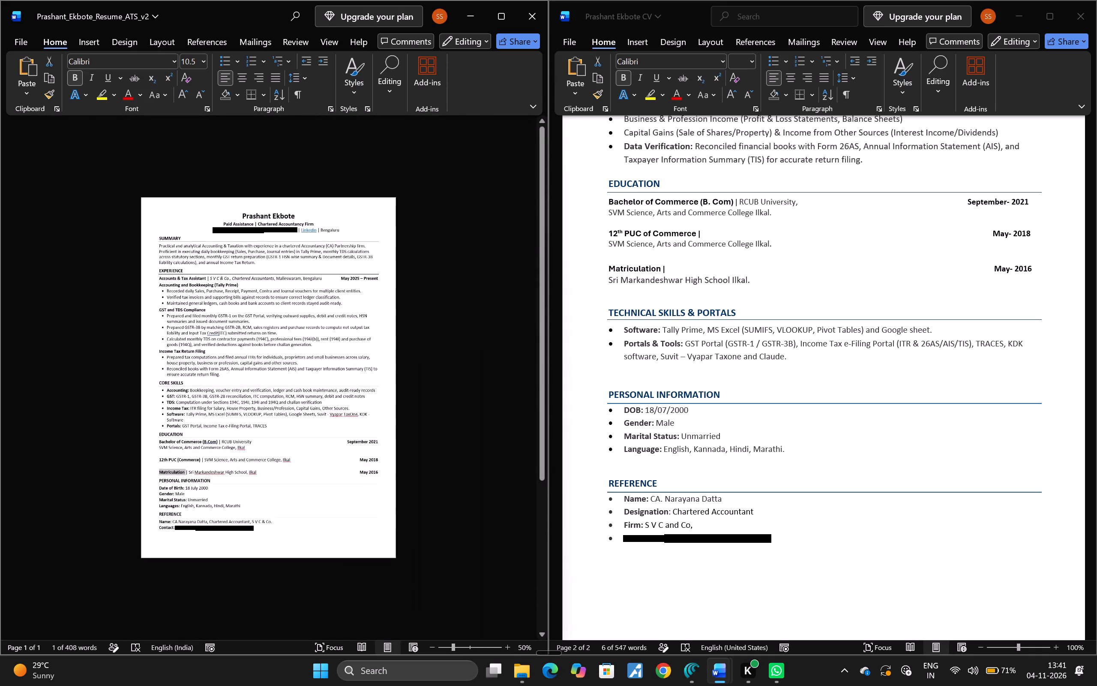
scroll(258, 455, "up", 4, "ctrl")
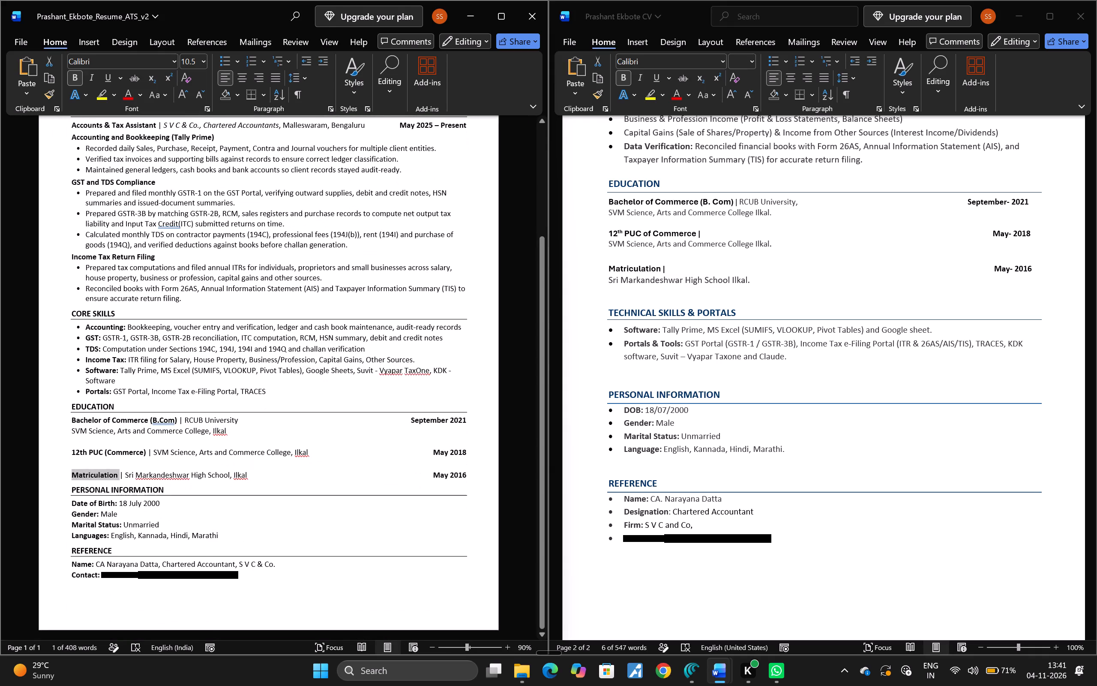
scroll(258, 455, "up", 2)
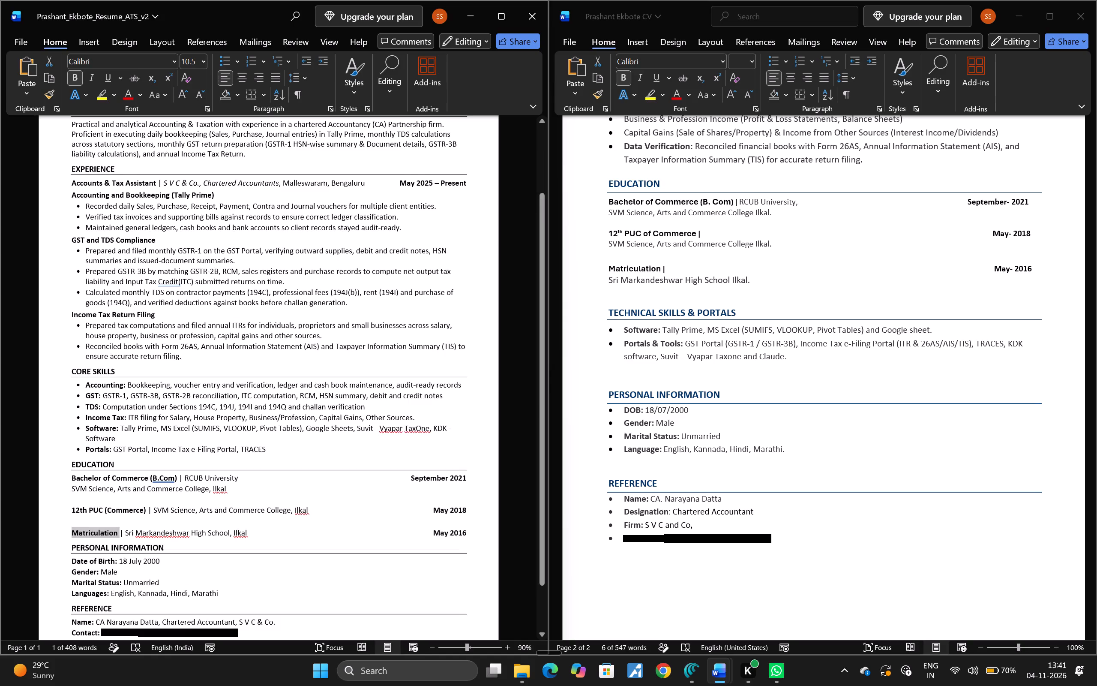
scroll(258, 455, "up", 1)
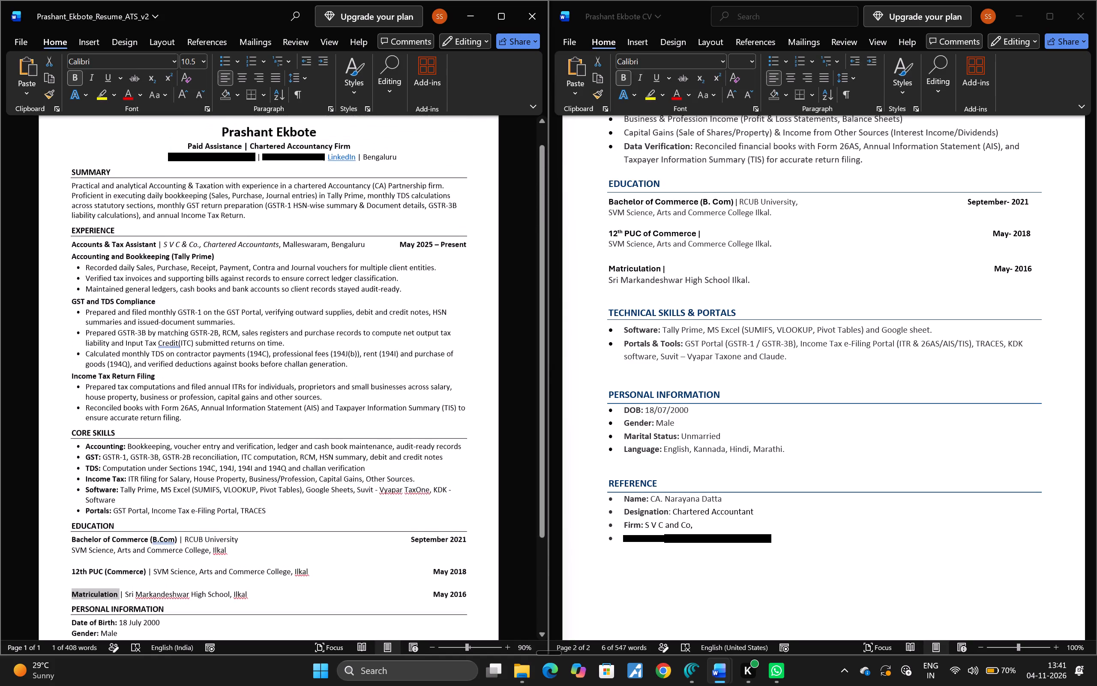
scroll(258, 455, "up", 1)
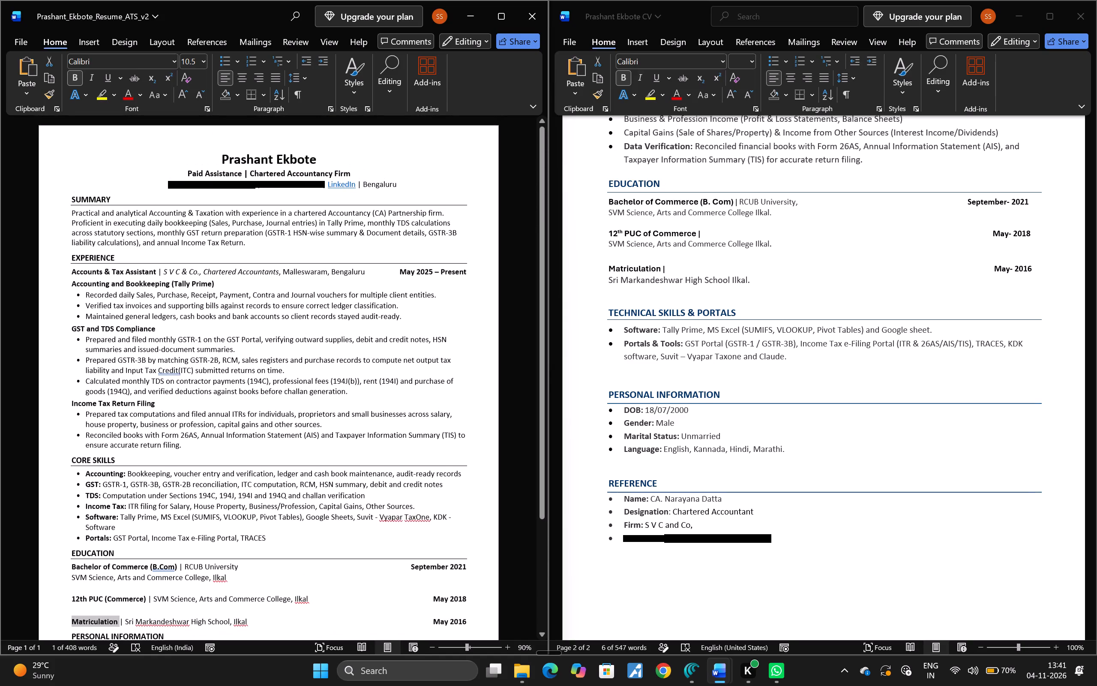
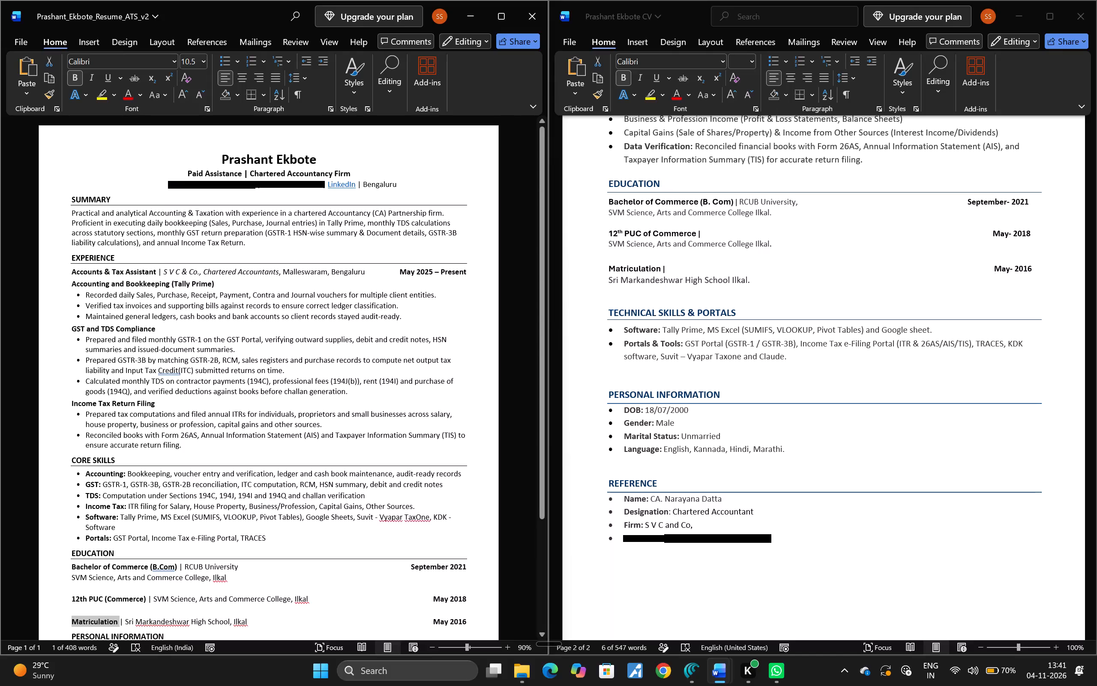
Remove the extra leading spaces before the contact details line in the resume header.
scroll(710, 374, "up", 5)
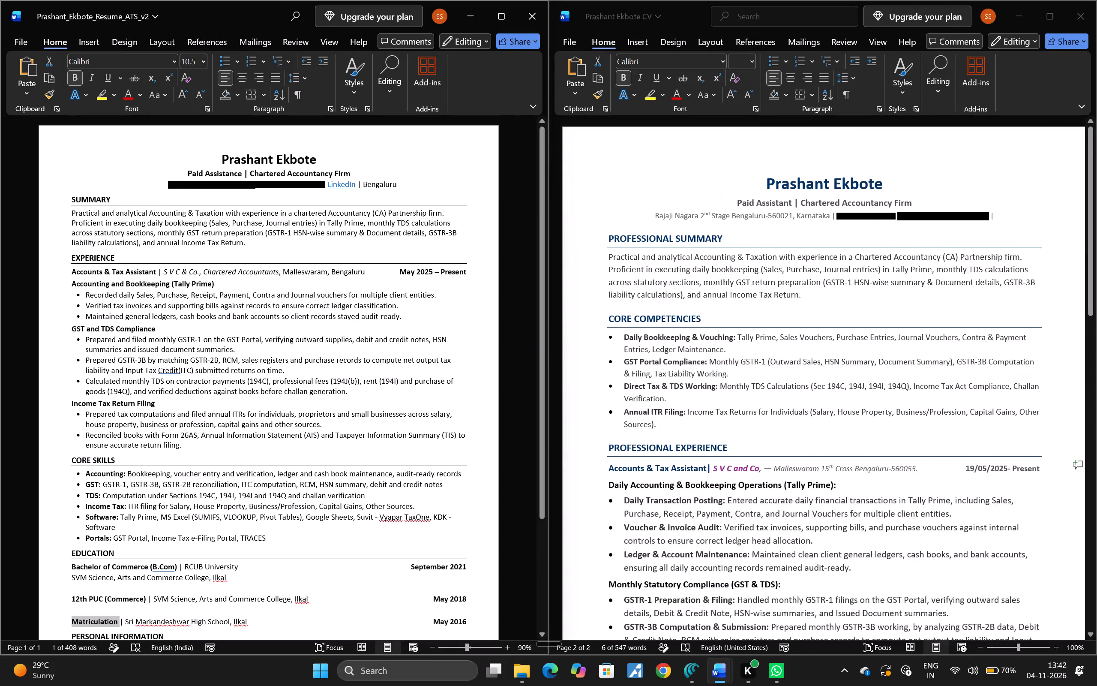
scroll(411, 304, "down", 1)
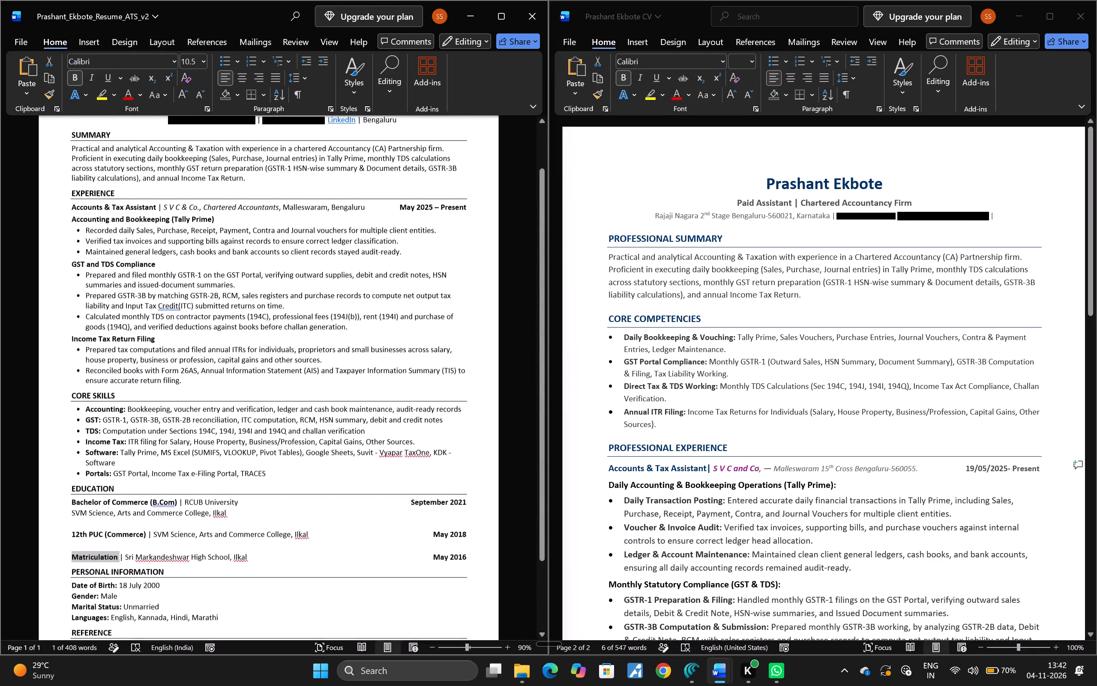
scroll(411, 304, "down", 1)
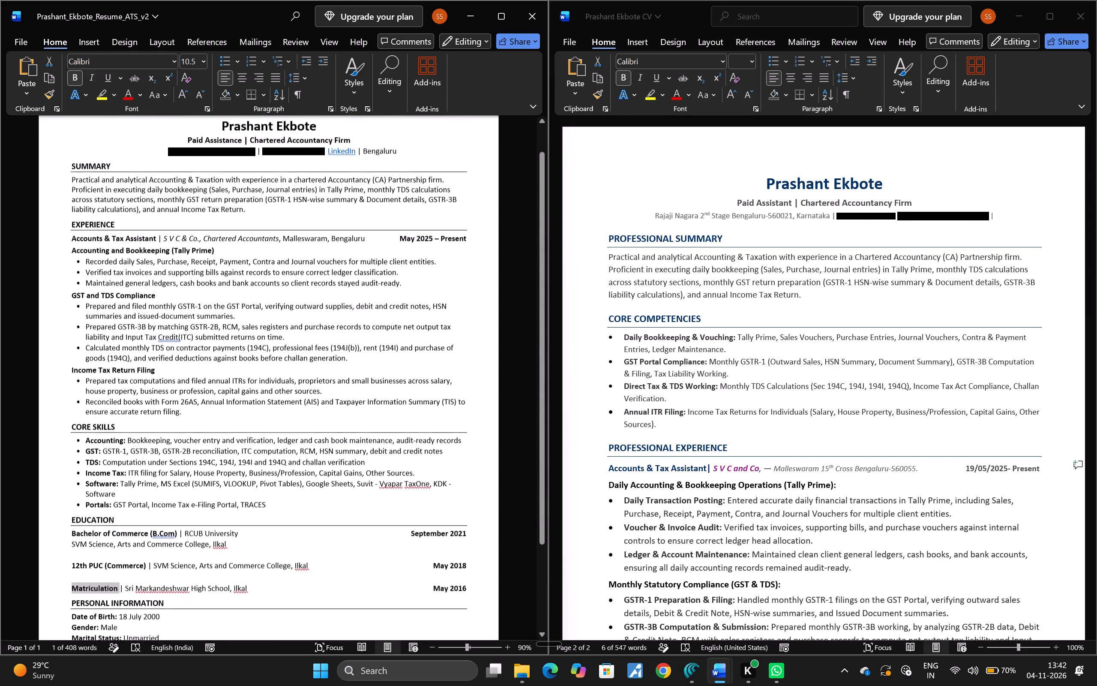
scroll(411, 304, "down", 1)
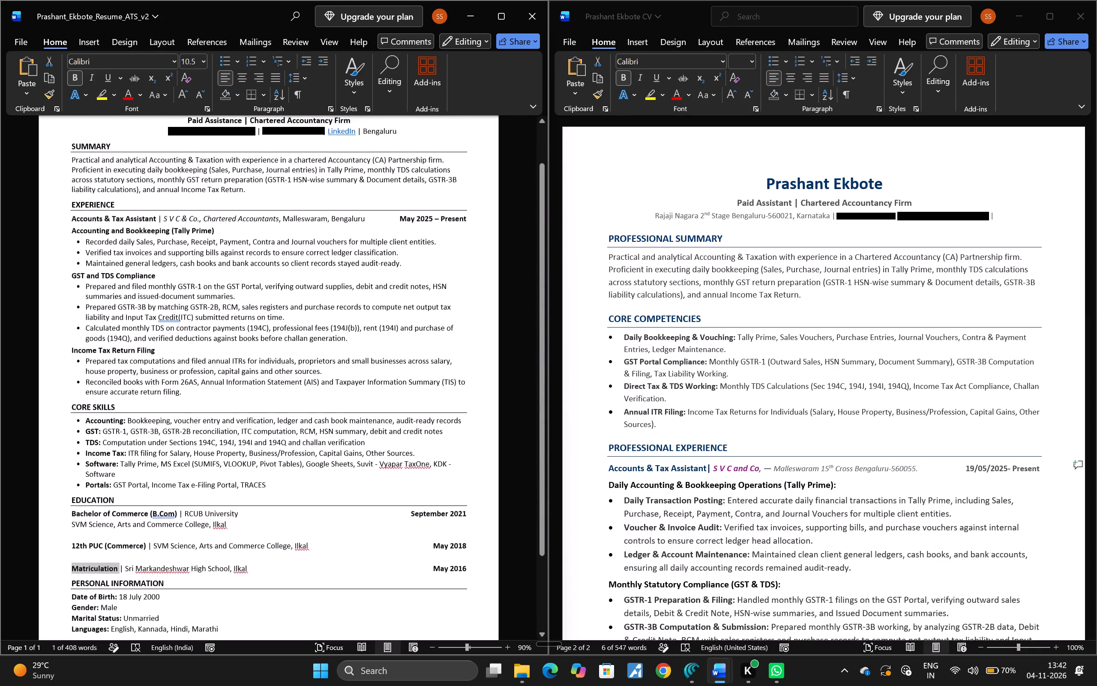
scroll(411, 304, "up", 1)
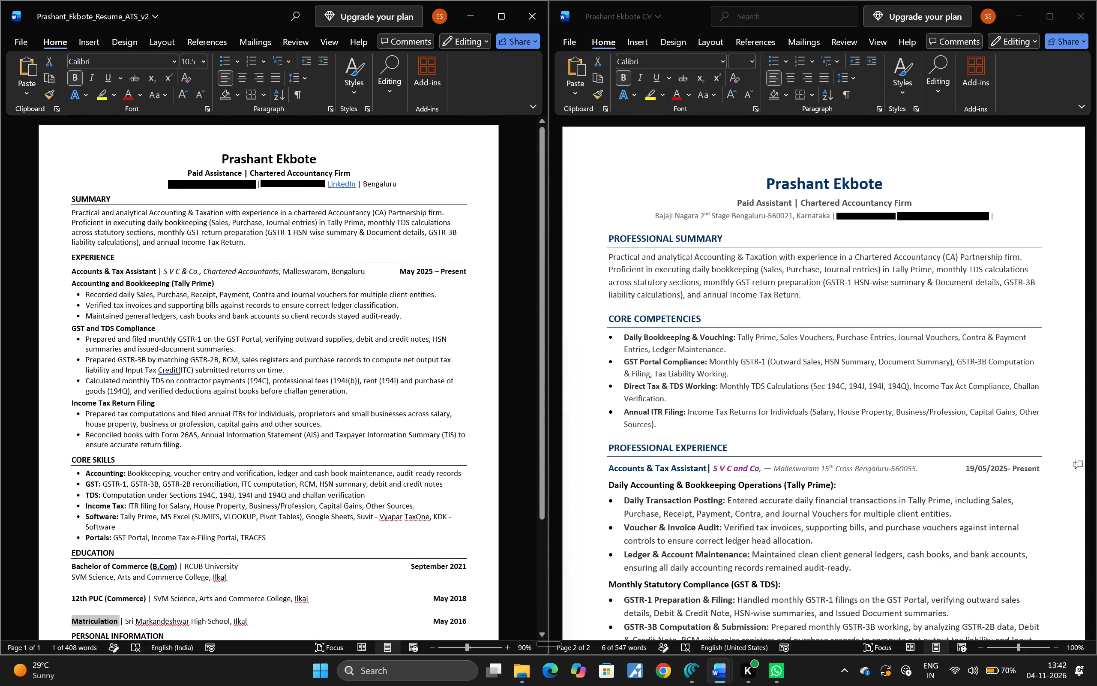
left_click(168, 185)
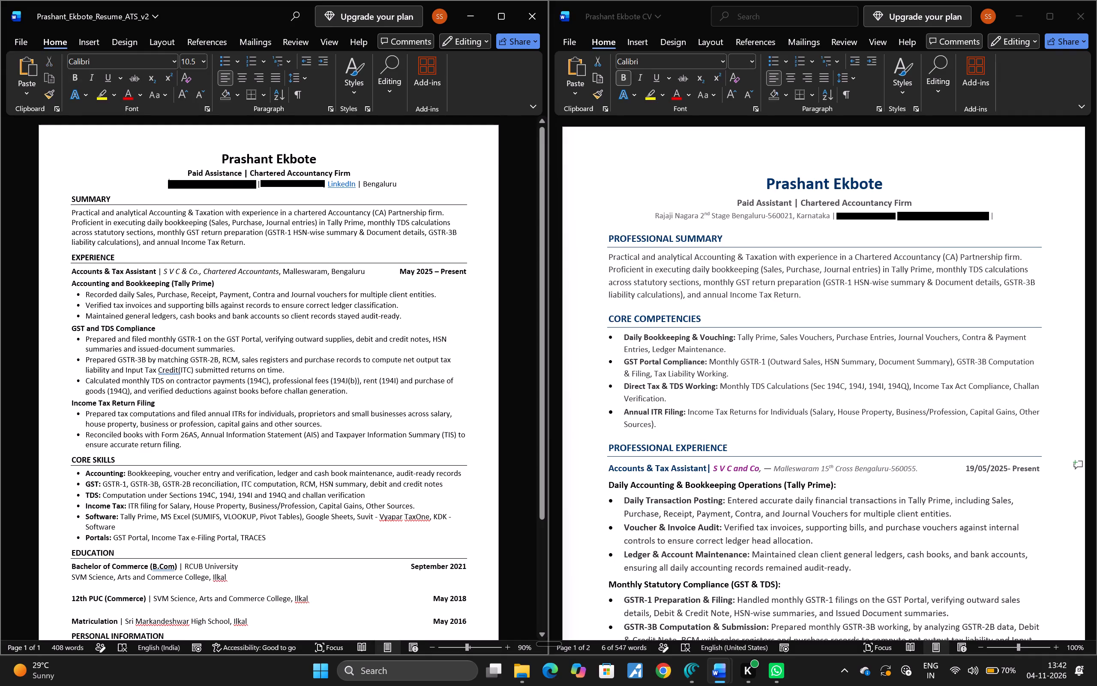
key("BackSpace")
key("BackSpace")
key("BackSpace")
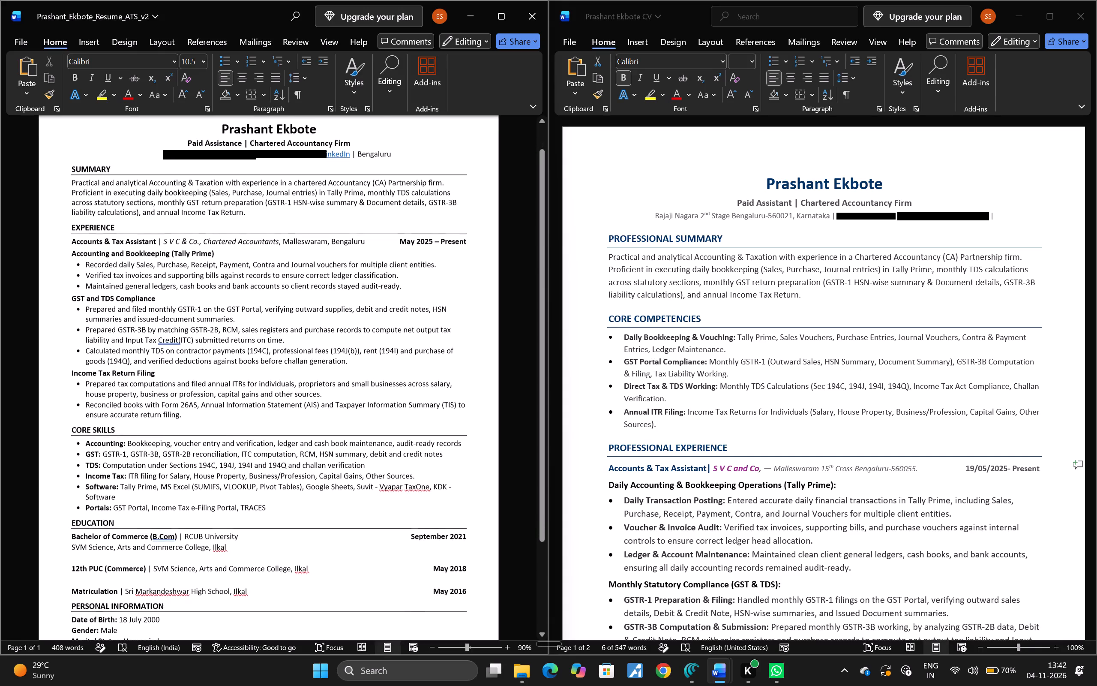
Capture a screenshot of the whole one-page ATS resume shown at 70% zoom.
scroll(273, 278, "down", 3)
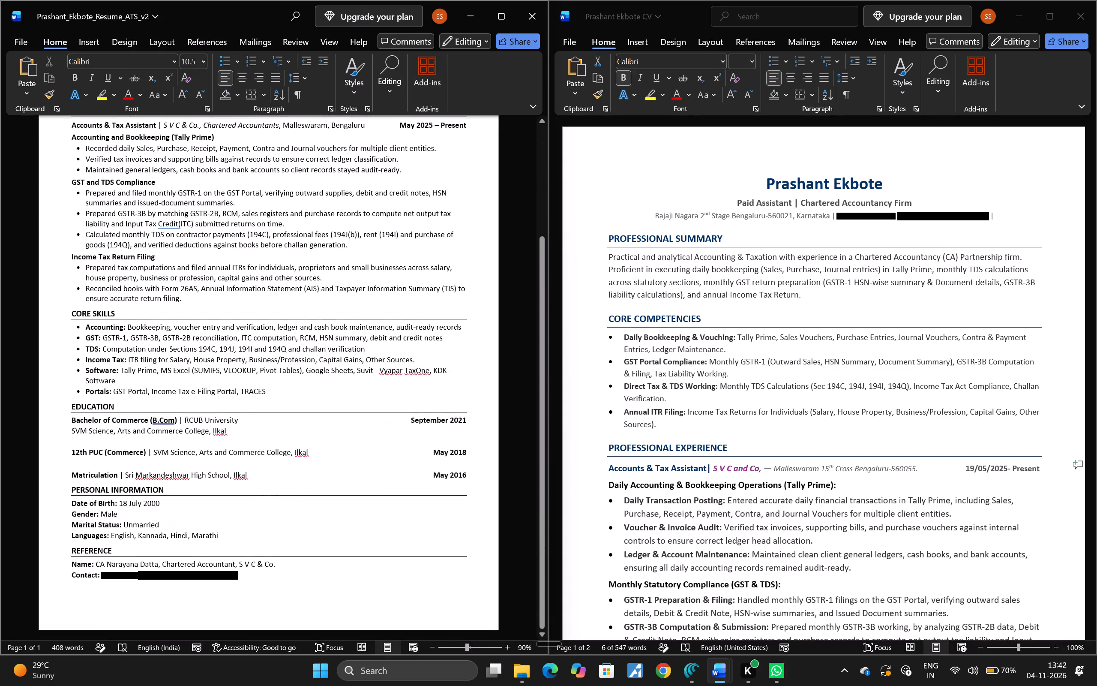
scroll(273, 278, "down", 1)
scroll(273, 278, "up", 3)
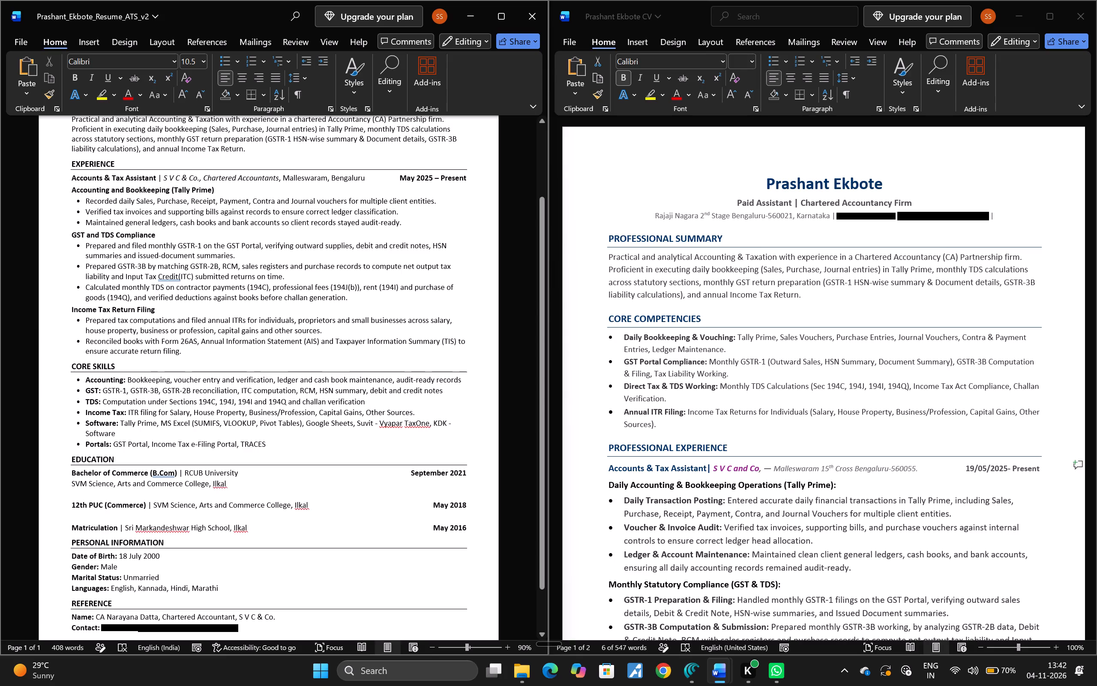
scroll(273, 278, "down", 2, "ctrl")
scroll(273, 278, "up", 1)
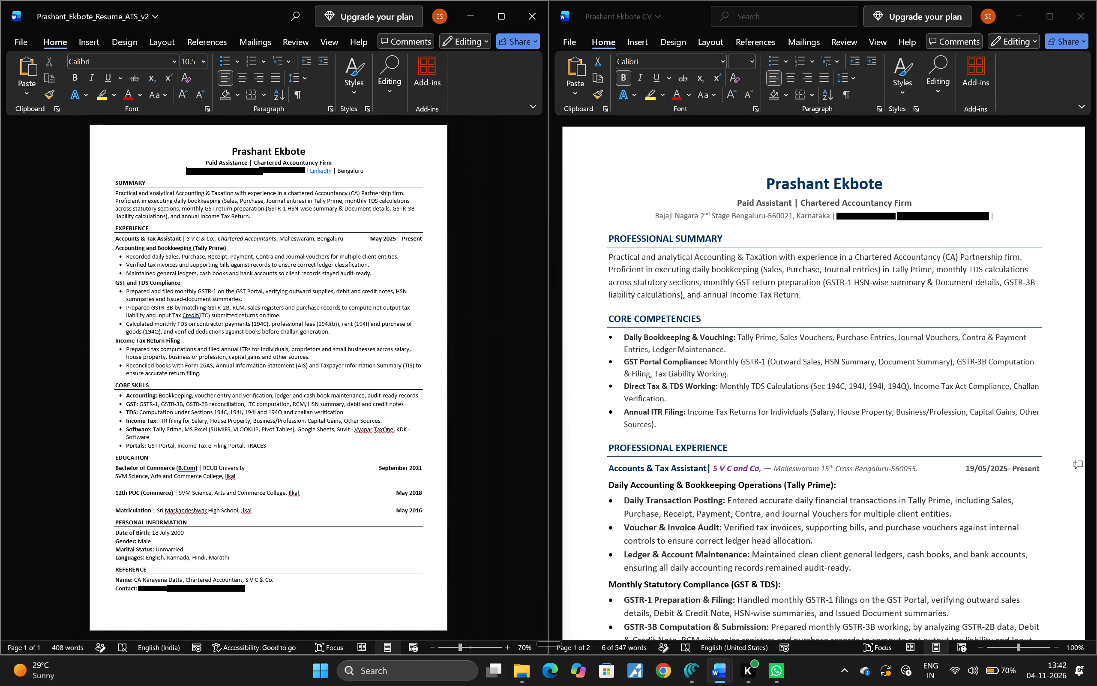
scroll(215, 302, "up", 1)
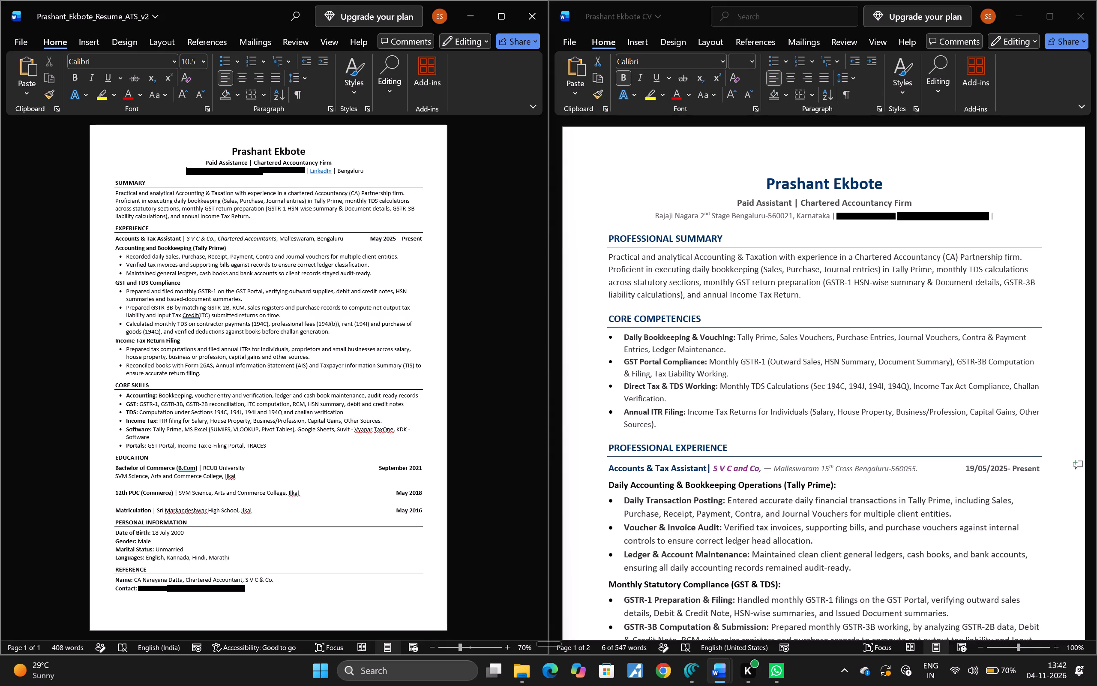
key("Print")
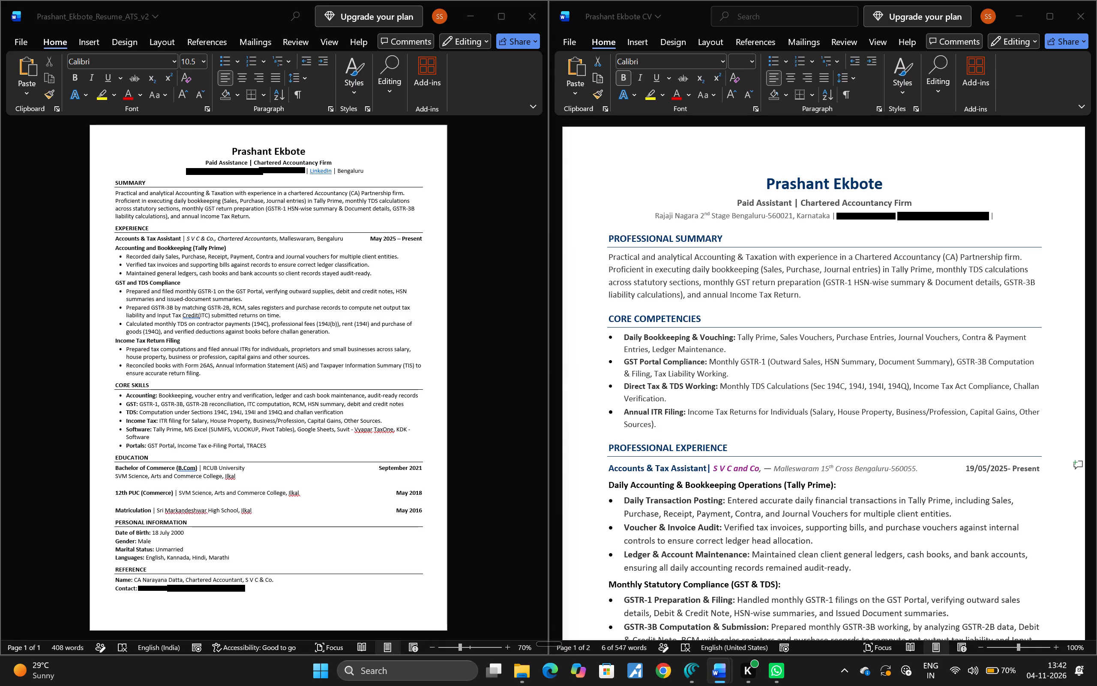
left_click_drag(95, 135, 242, 573)
scroll(213, 526, "up", 1)
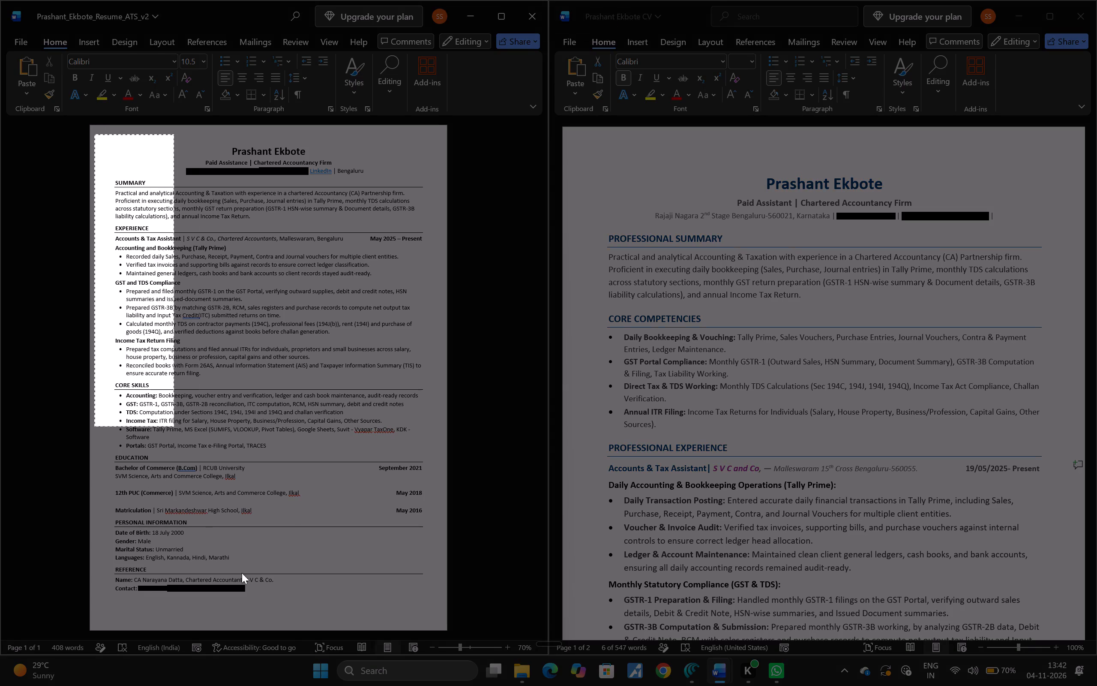
scroll(242, 573, "up", 1)
left_click_drag(242, 573, 433, 614)
scroll(389, 680, "right", 1)
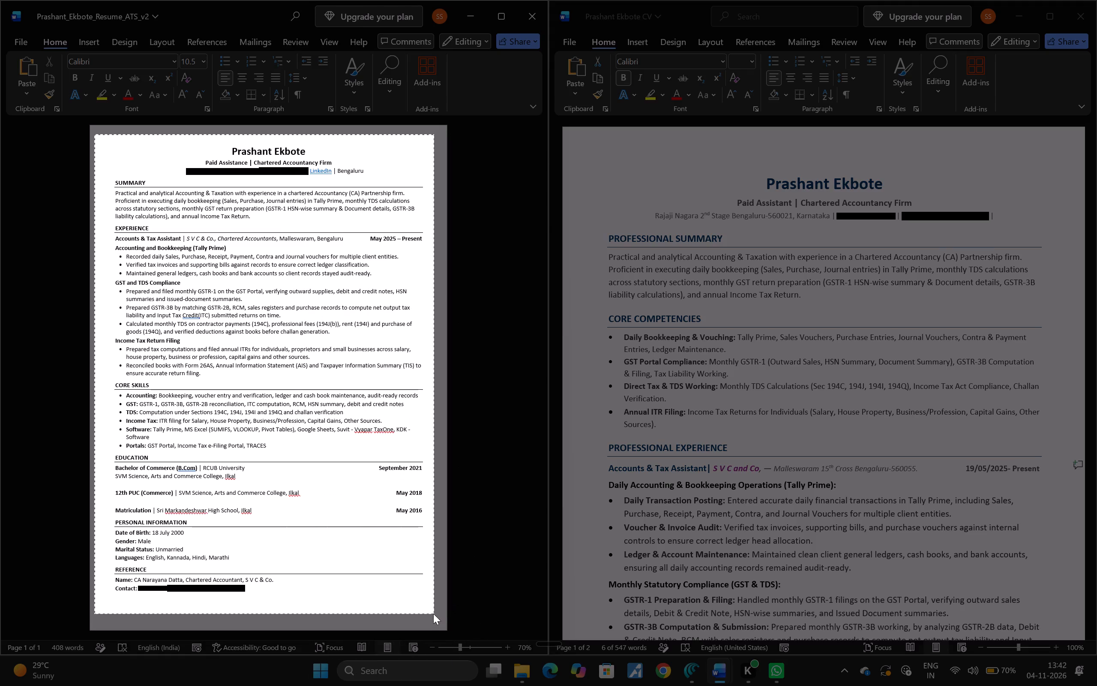
left_click_drag(433, 614, 431, 615)
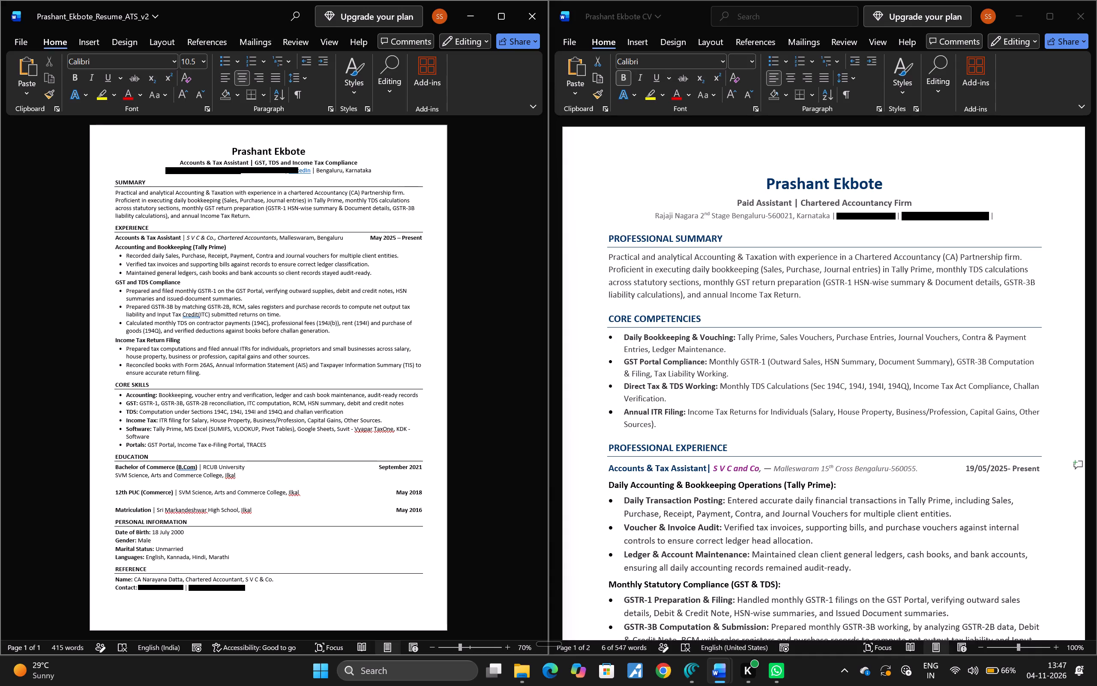
left_click(403, 166)
Delete the comma after "liability calculations)" in the ATS resume's Summary paragraph.
scroll(403, 166, "up", 2, "ctrl")
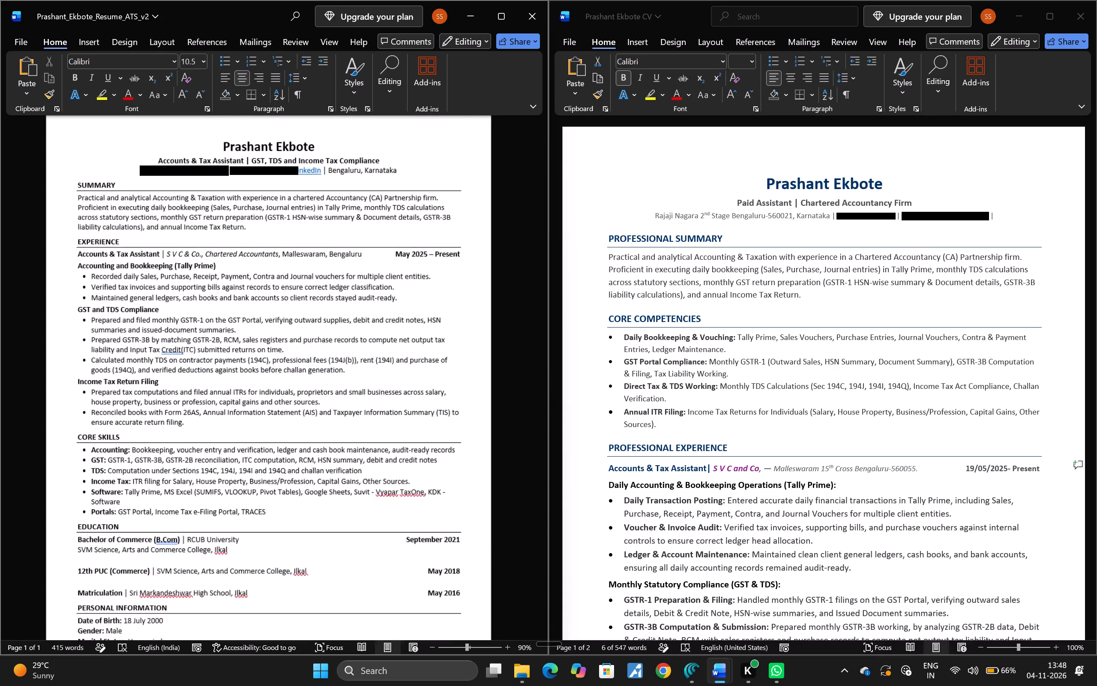
scroll(403, 166, "up", 1, "ctrl")
scroll(403, 166, "right", 1)
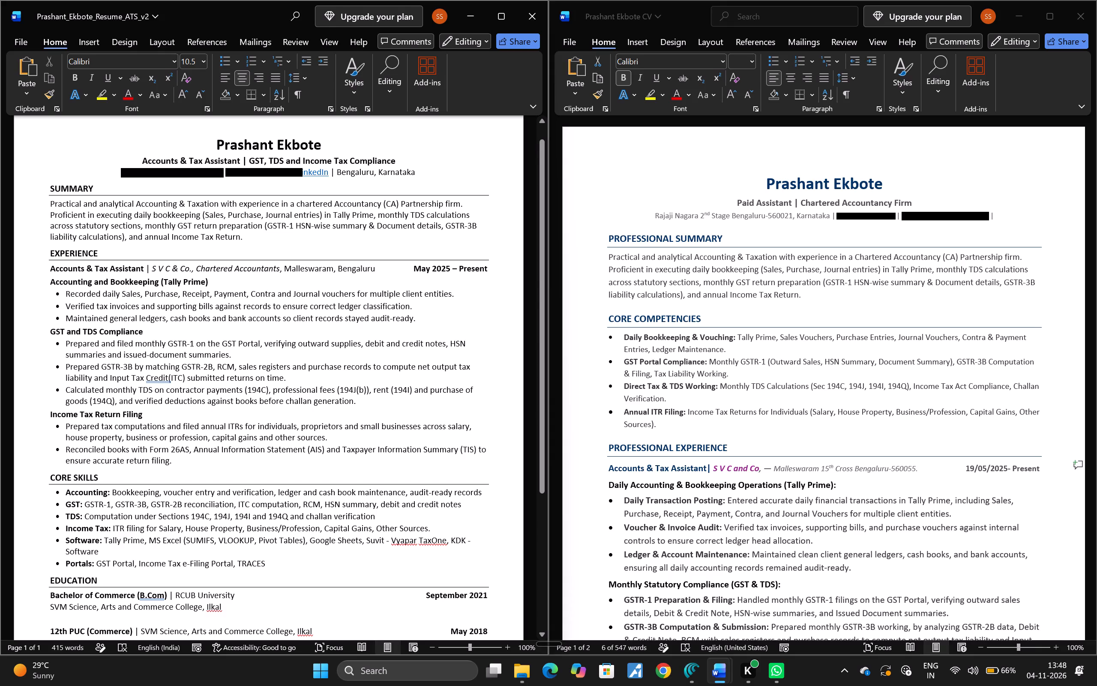
left_click(127, 238)
key("BackSpace")
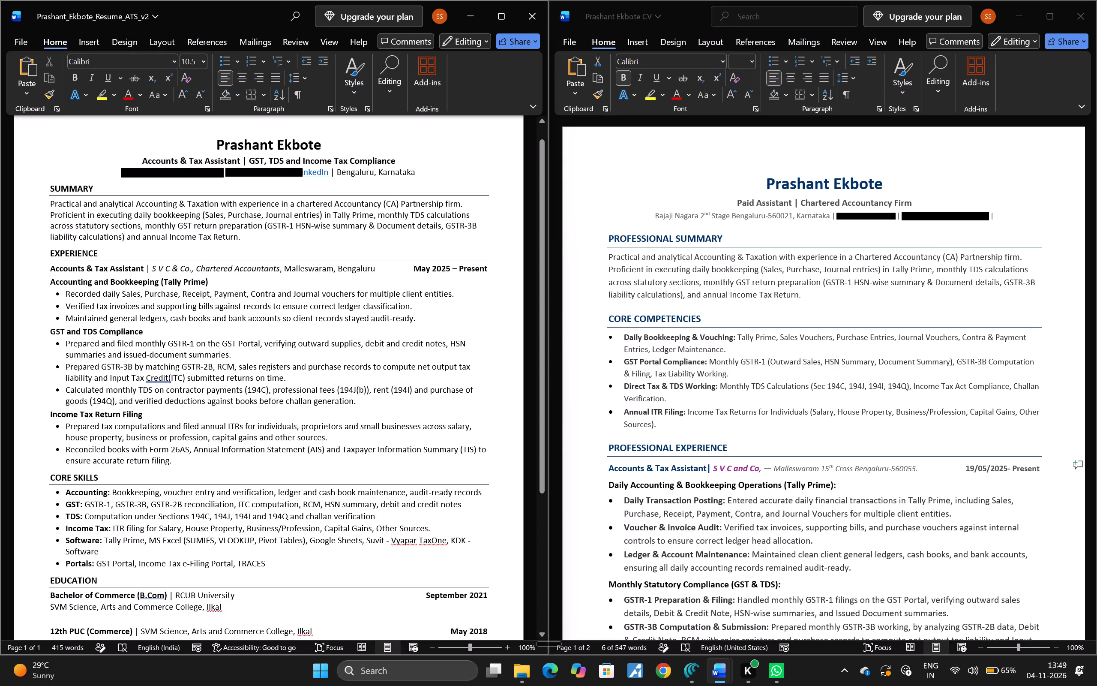